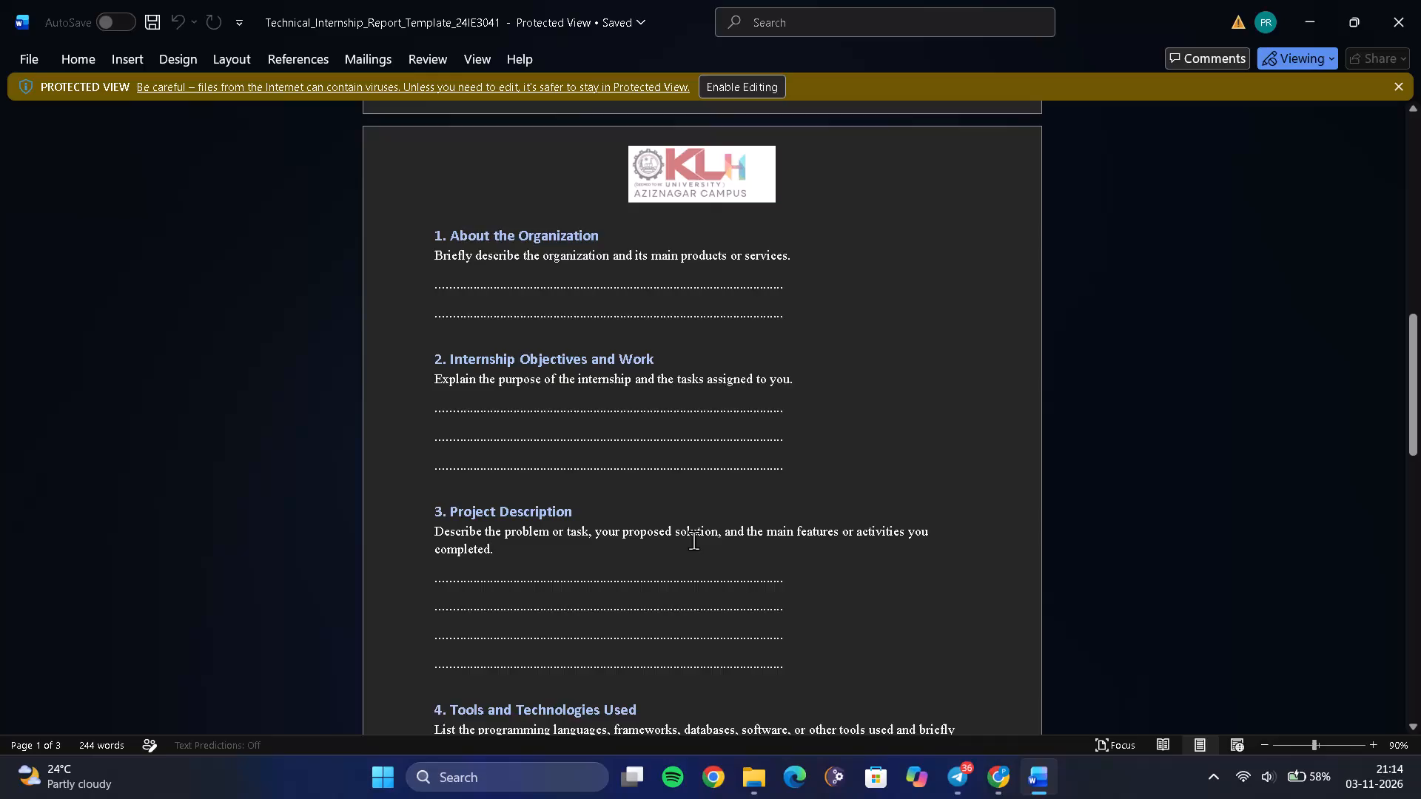
Review the internship report template's cover page fields and the section prompts on its second page.
scroll(693, 540, up, 1)
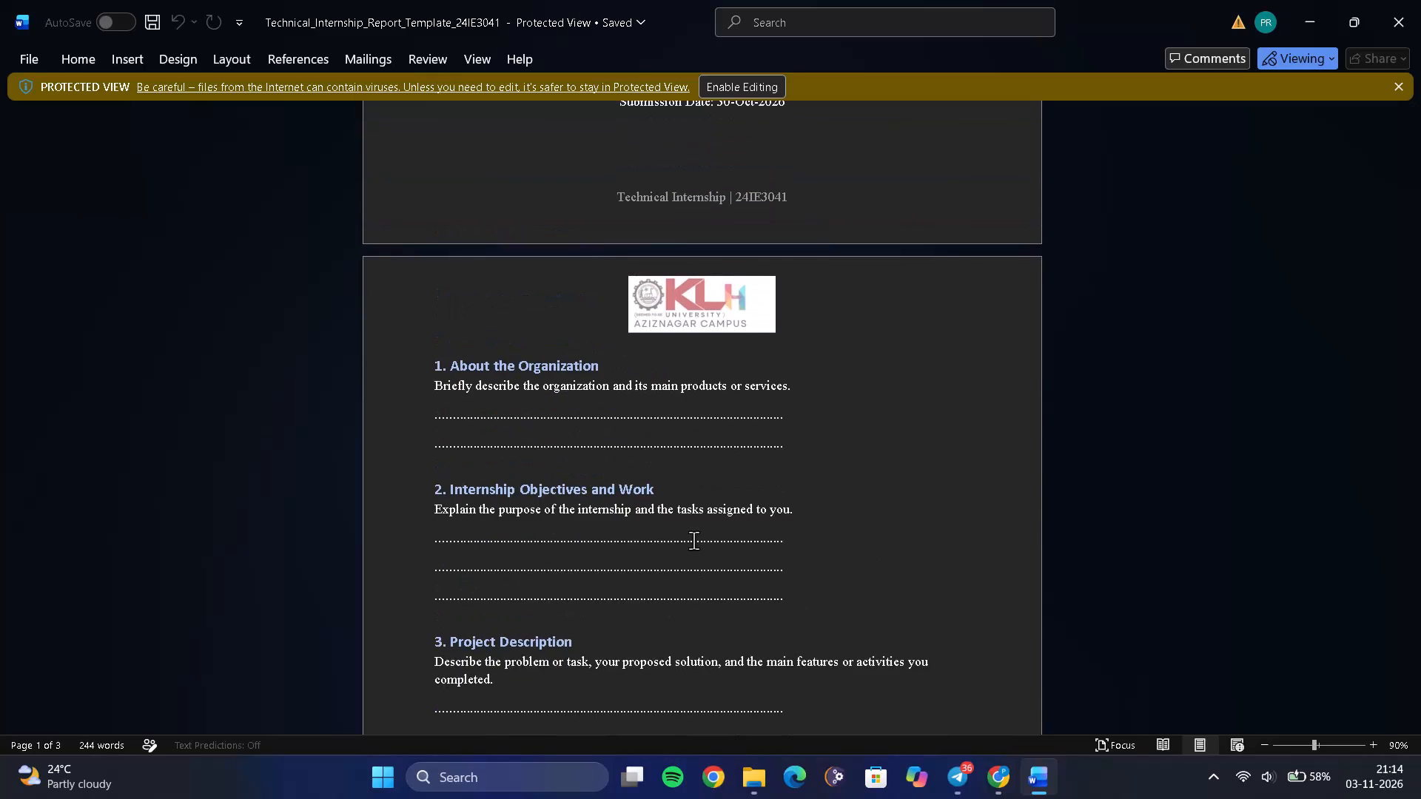
scroll(693, 540, up, 3)
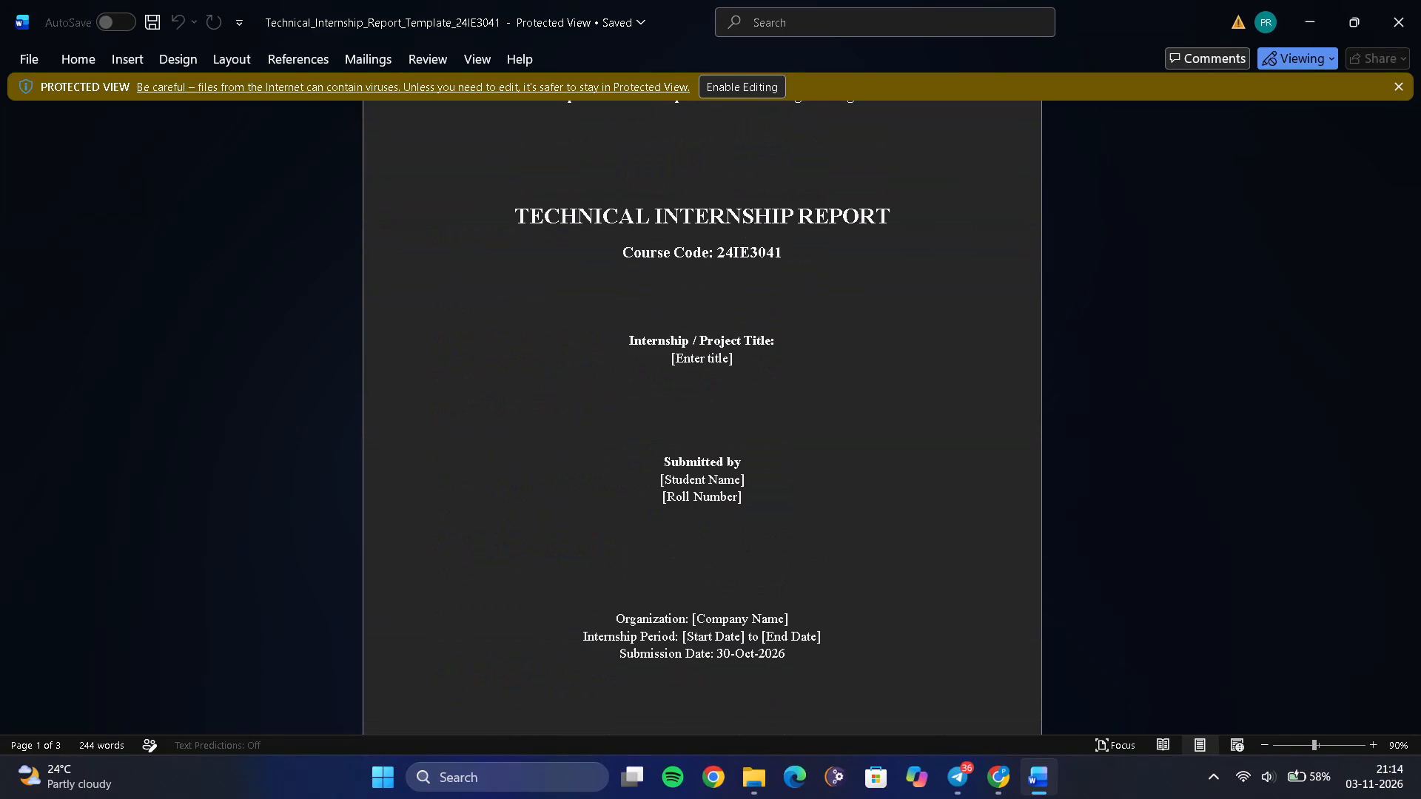
scroll(693, 540, down, 3)
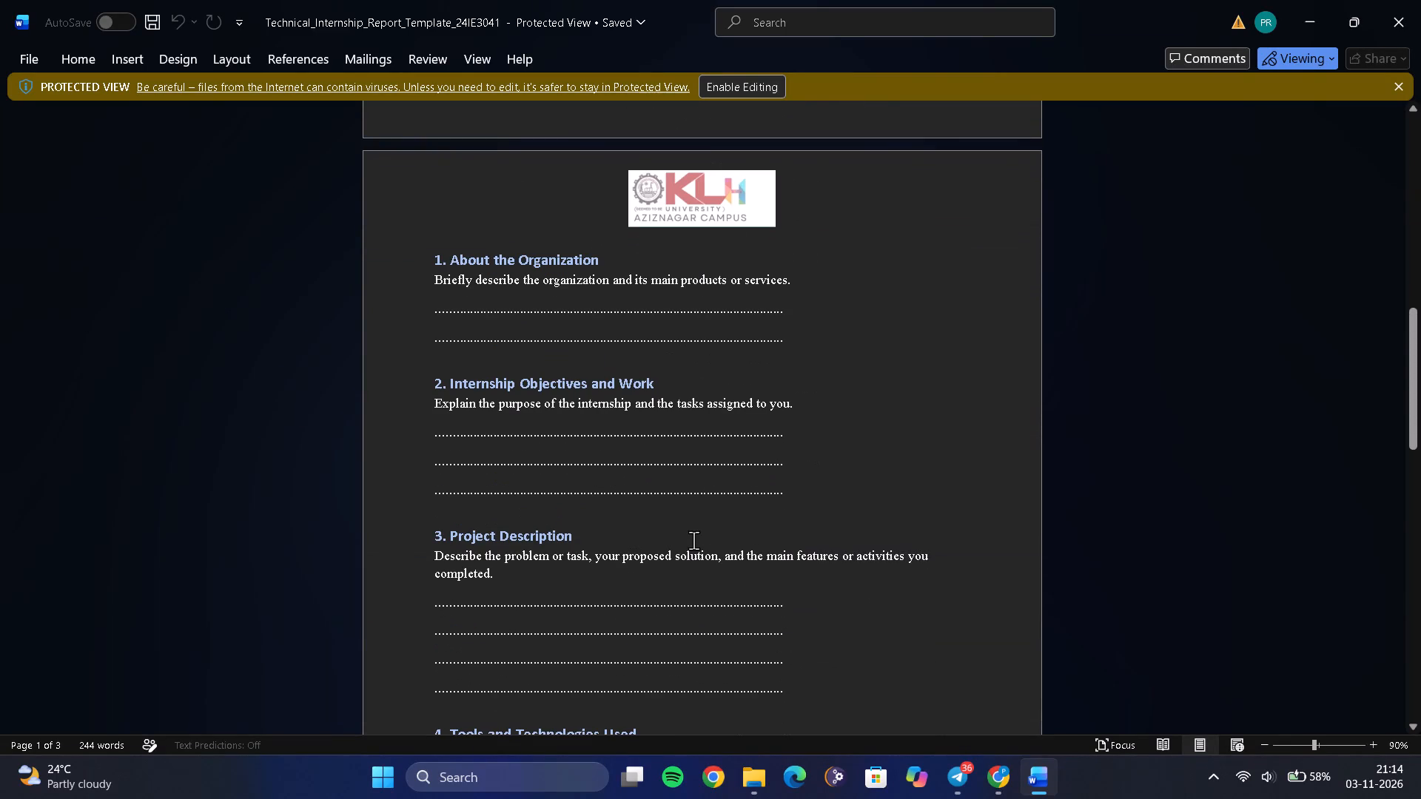
scroll(693, 540, down, 1)
Switch to File Explorer, check the Downloads folder and open the career hub folder on the Desktop.
click(767, 773)
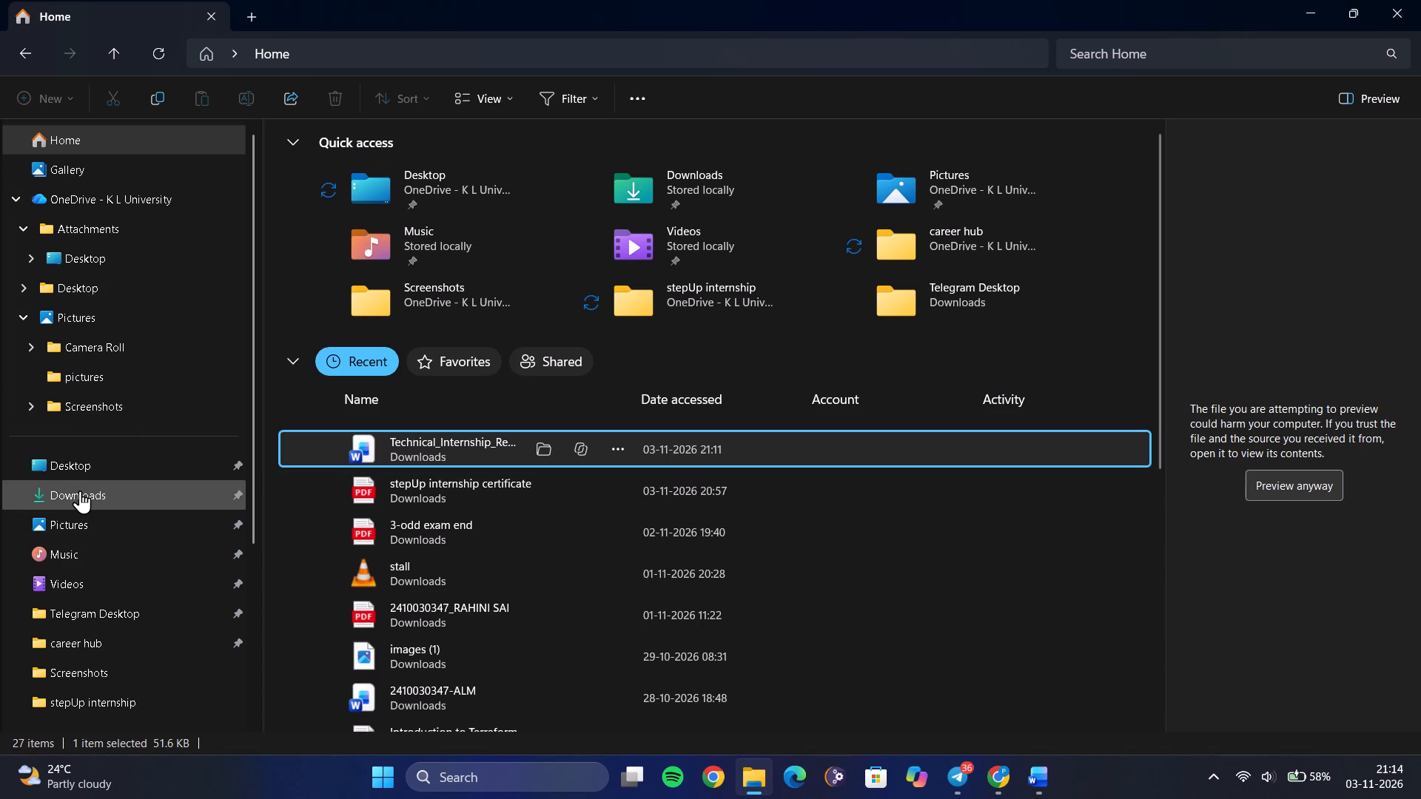
double_click(80, 490)
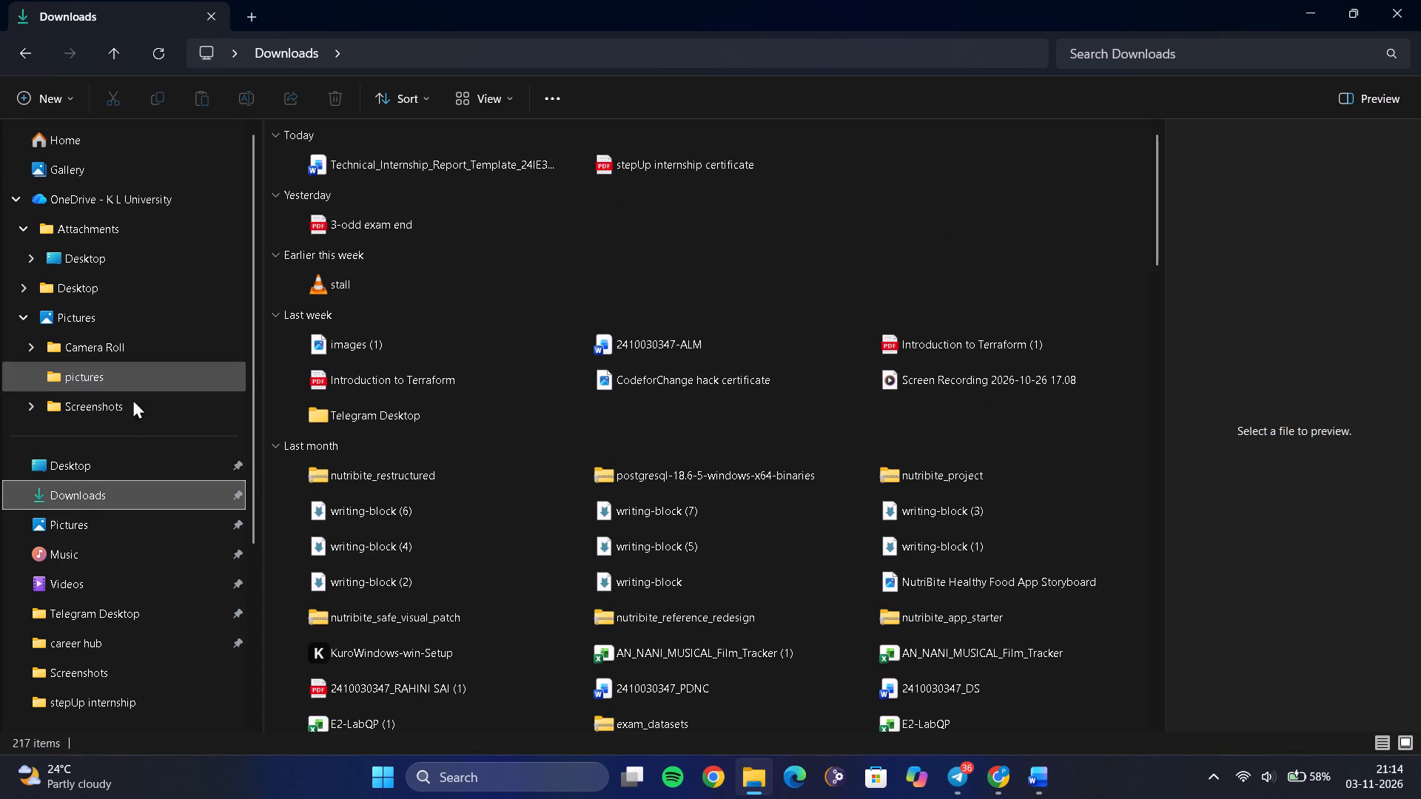
double_click(112, 464)
double_click(356, 146)
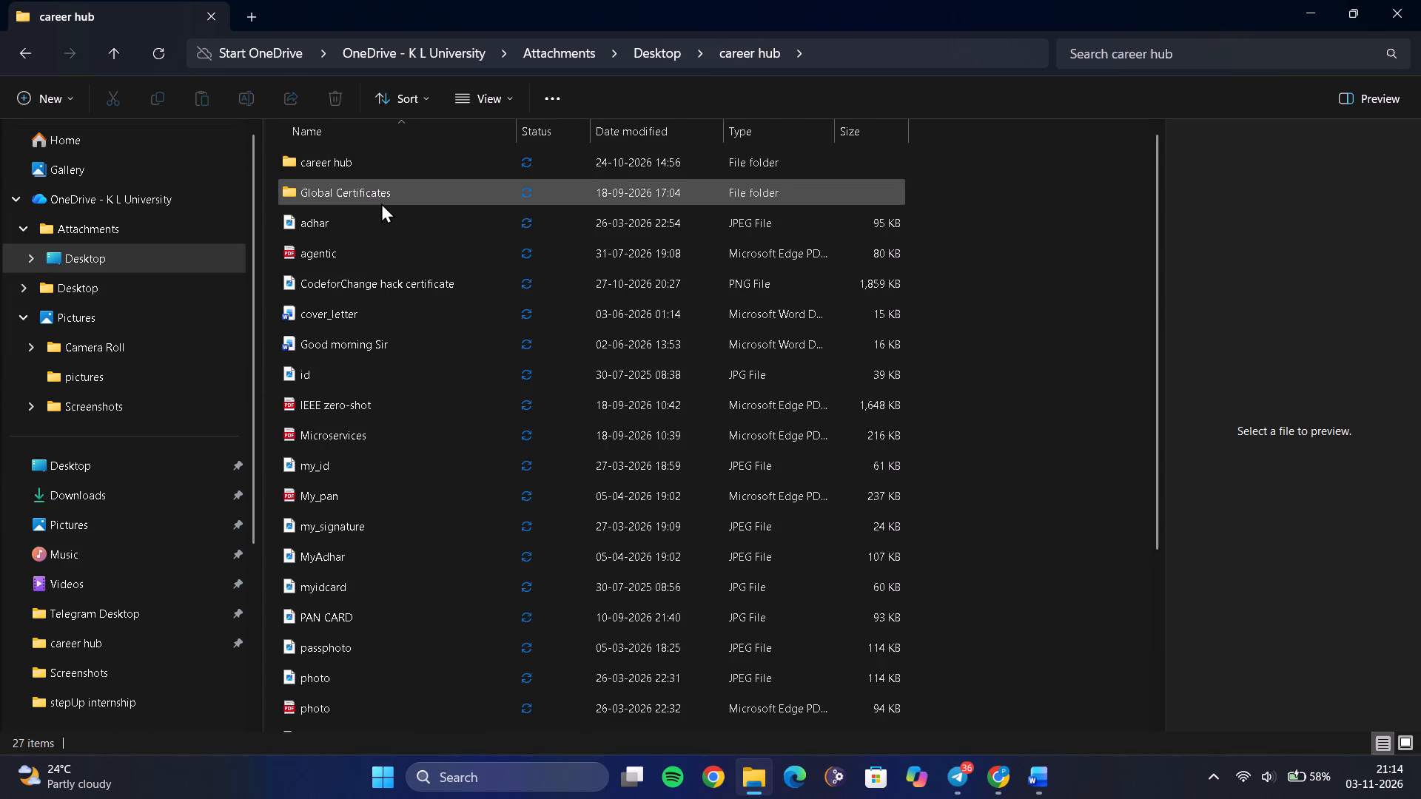
Check the files in the nested career hub folder, then leave it.
double_click(363, 166)
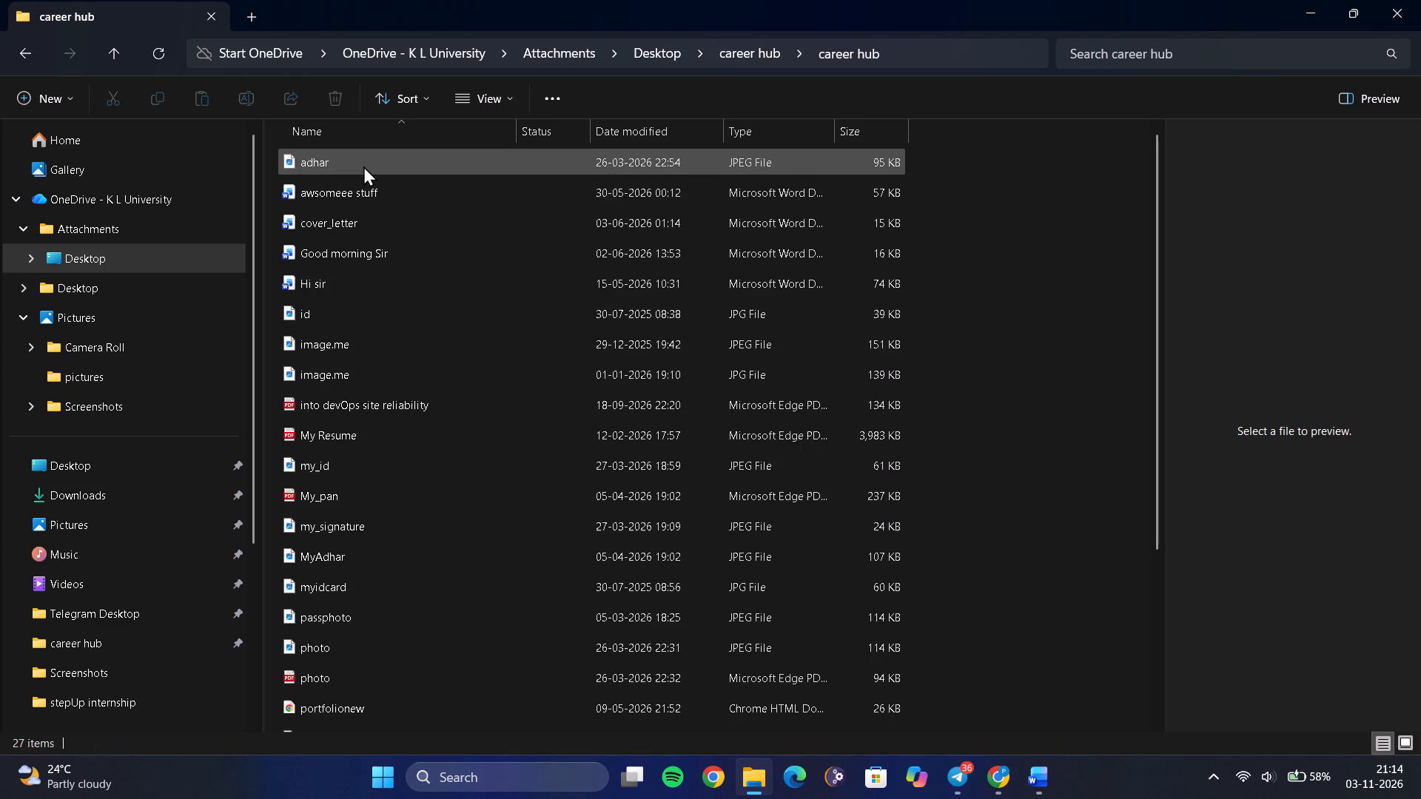
click(7, 47)
click(20, 51)
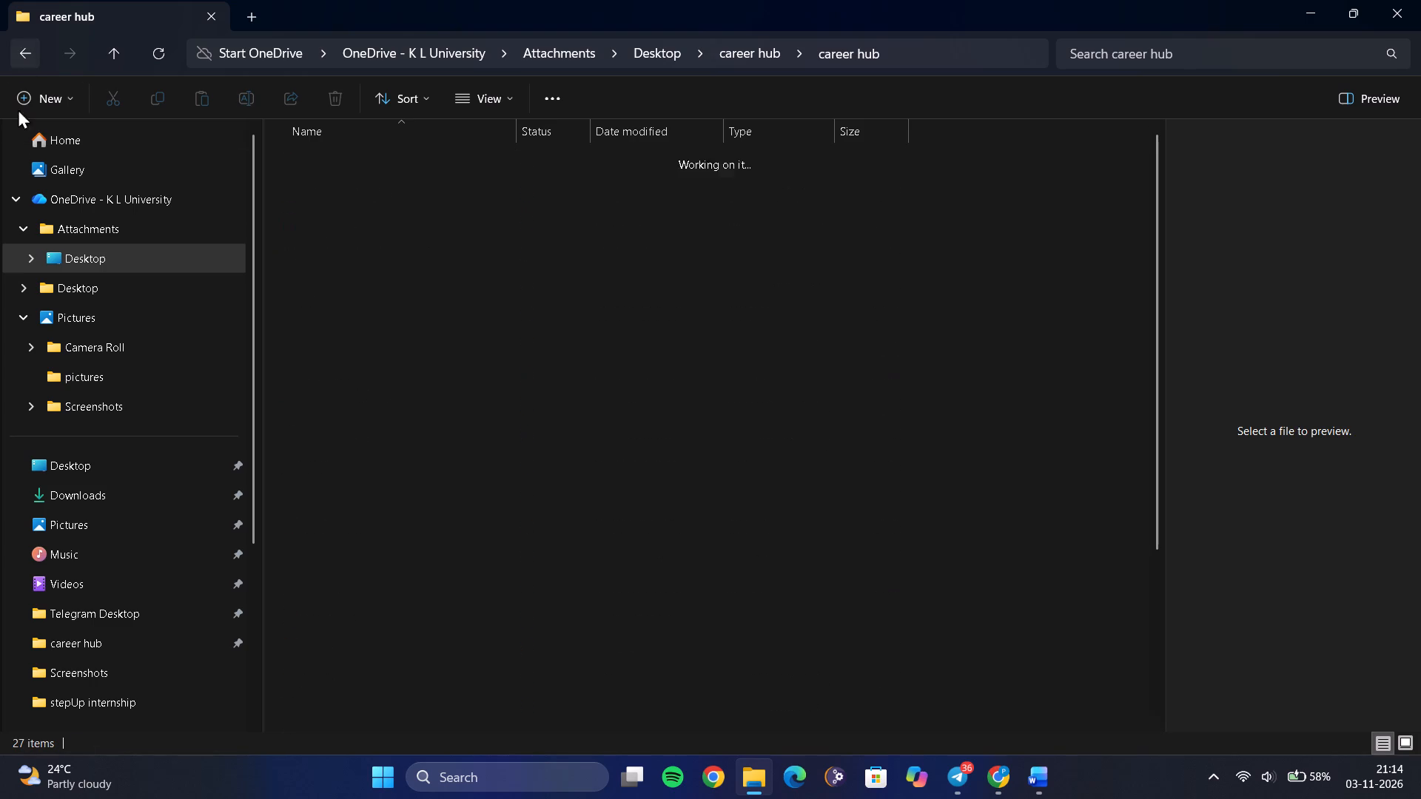
Open the kitsac internship folder on the Desktop and select the internship certificate and internship offer letter PDFs together.
double_click(44, 466)
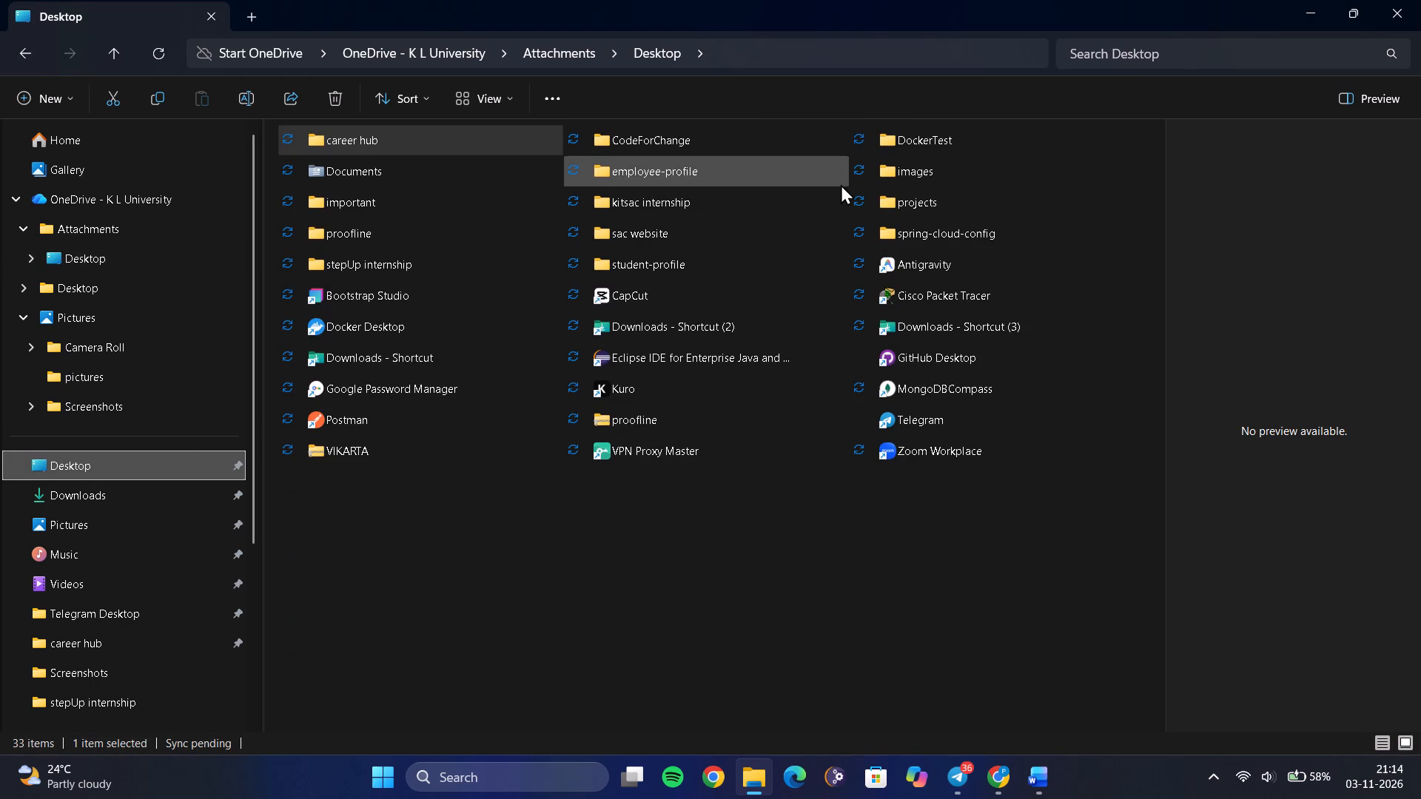
double_click(685, 203)
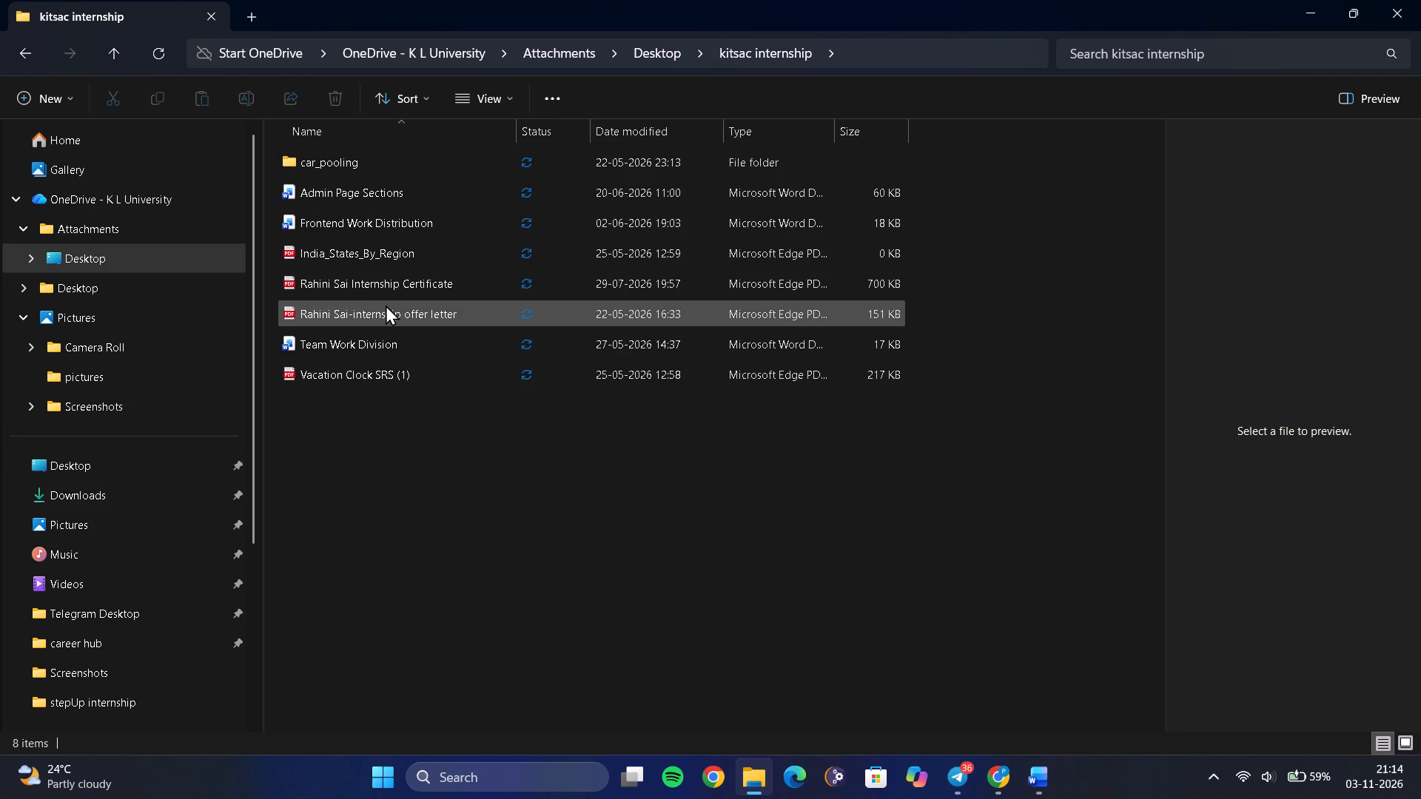
click(369, 288)
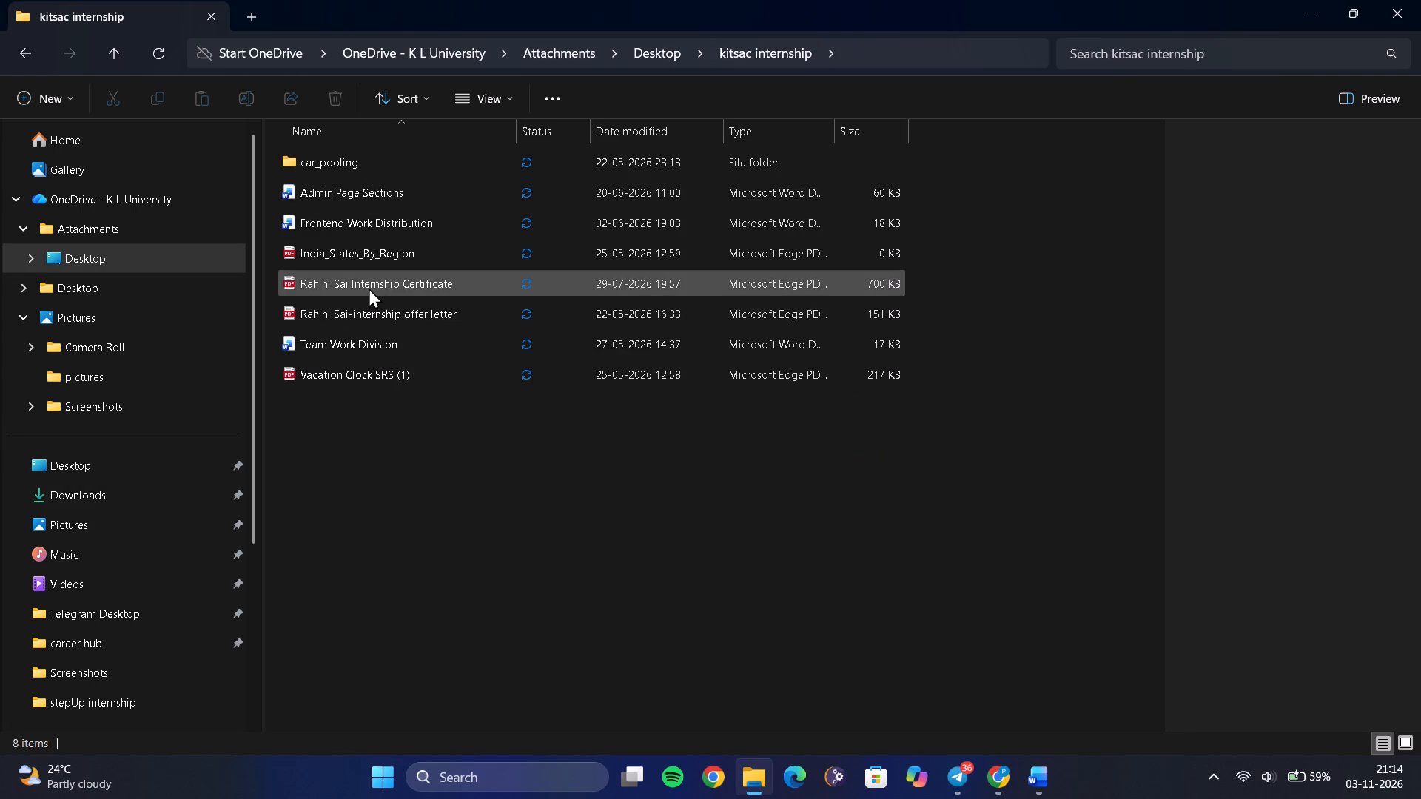
key(shift+Down)
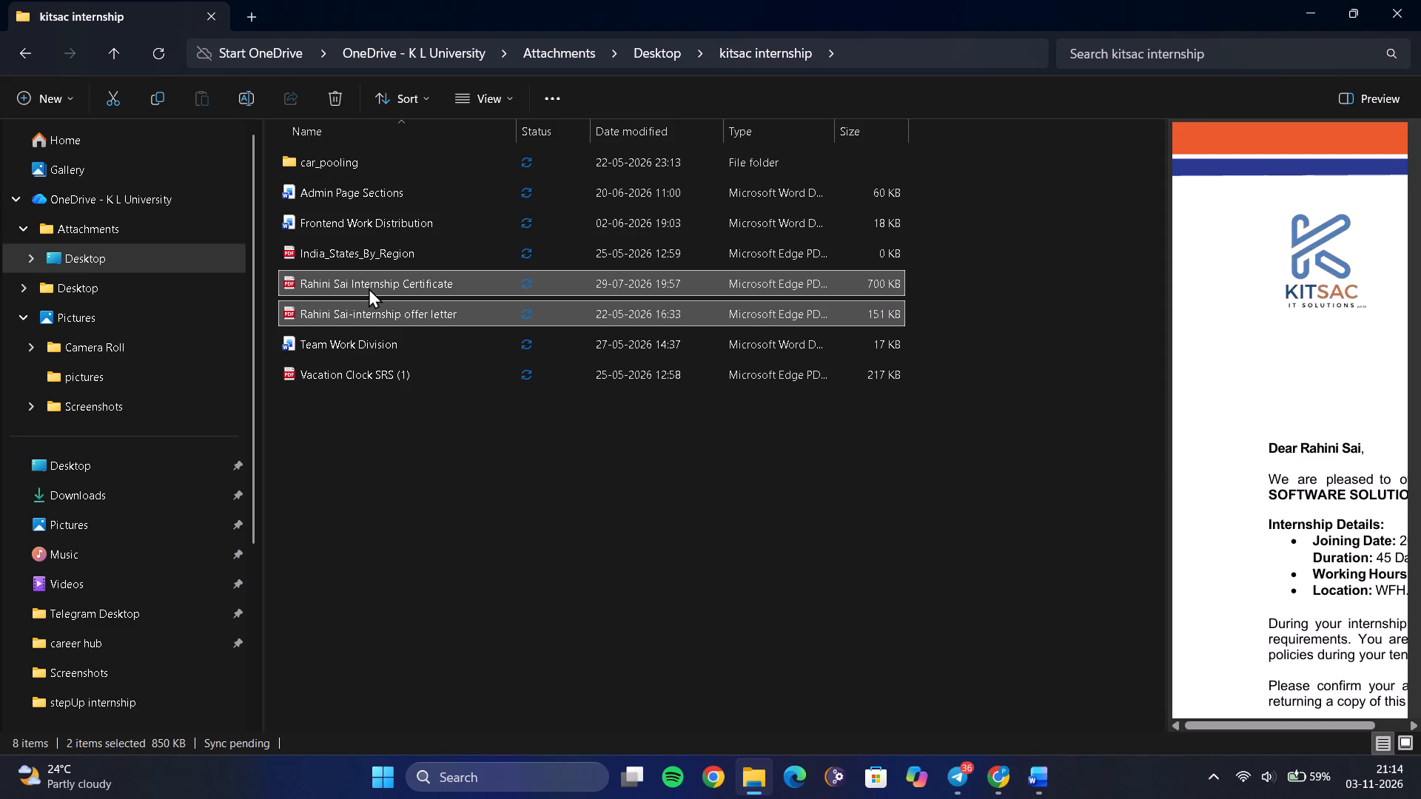
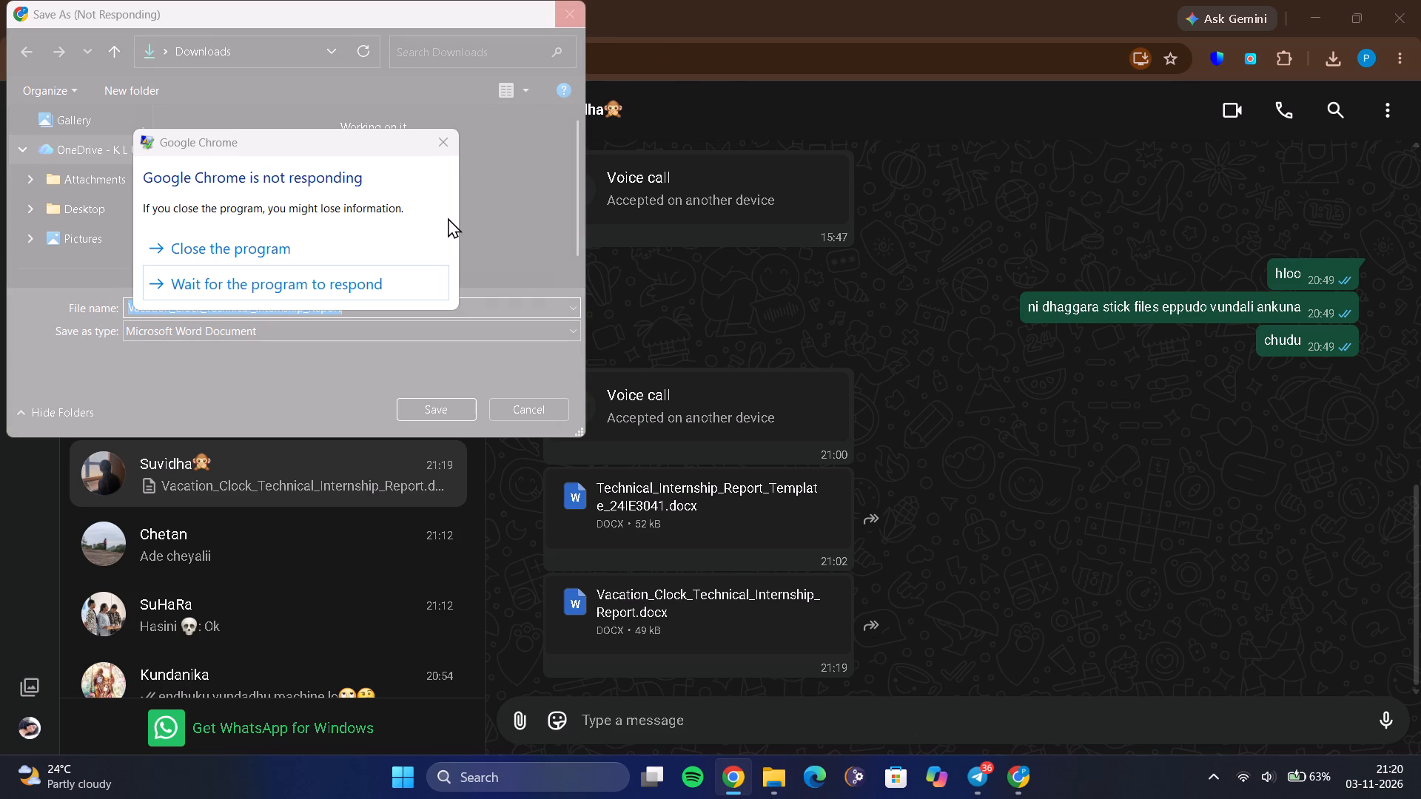
Close the unresponsive Chrome program instead of waiting for it to respond.
click(267, 259)
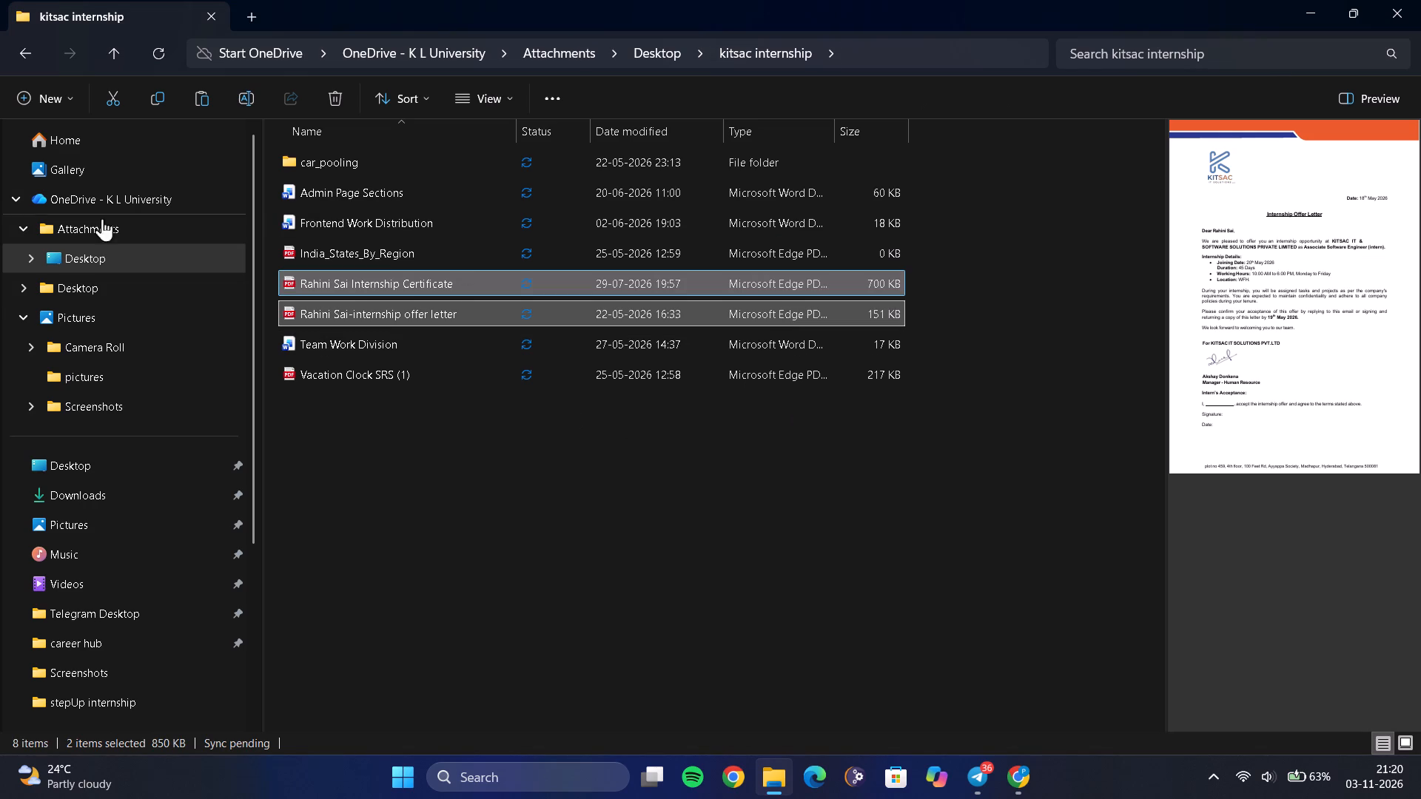
Switch to File Explorer and open the Downloads folder.
double_click(66, 496)
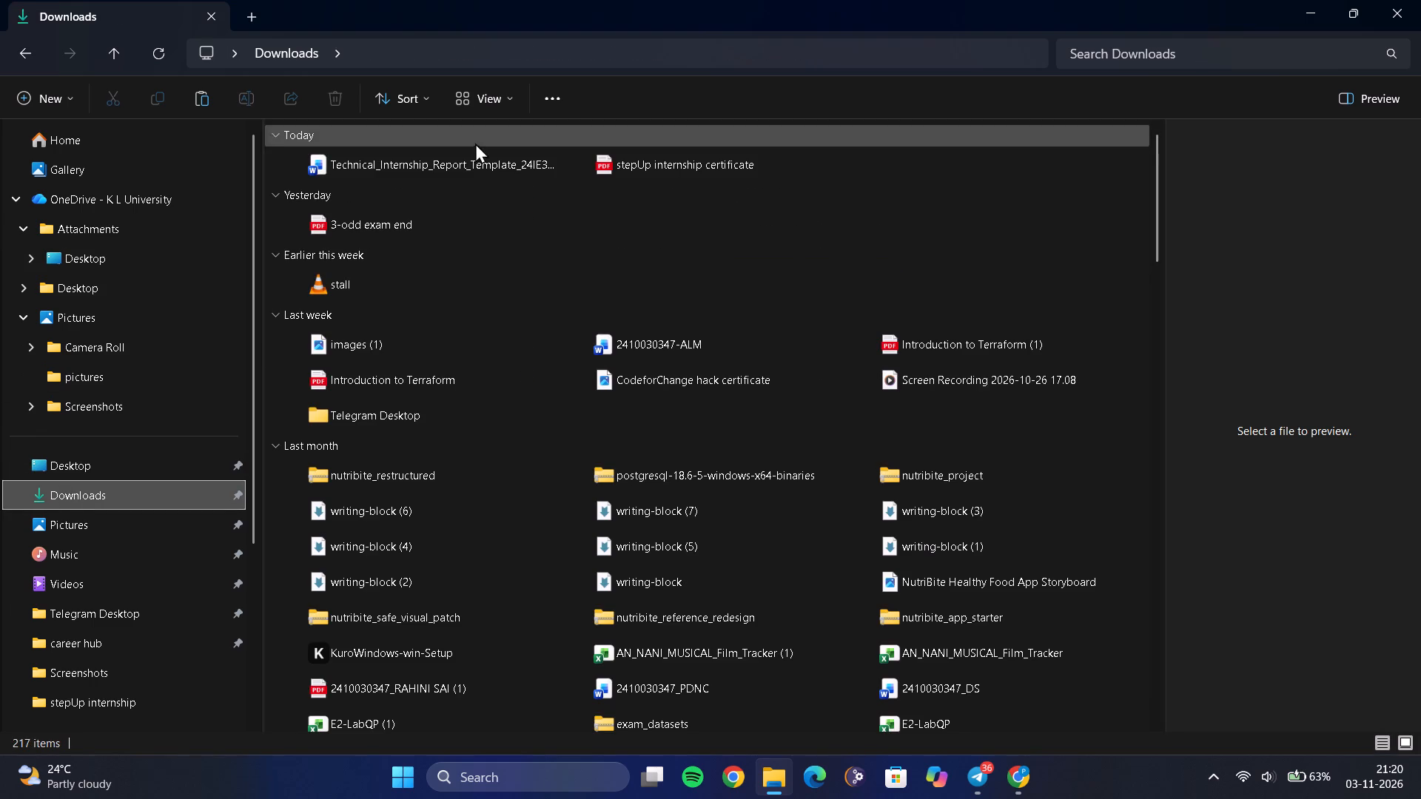
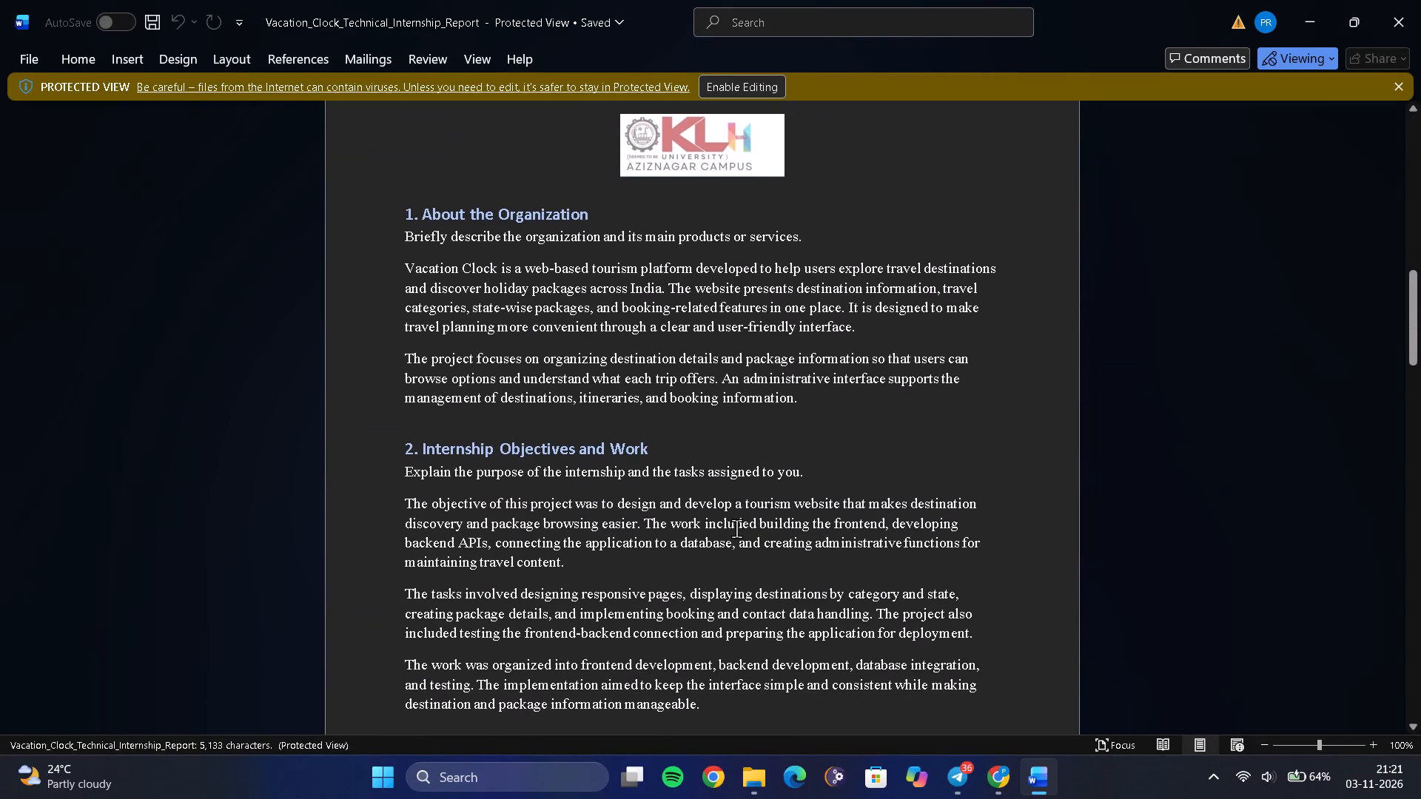
Read through the Vacation Clock internship report from About the Organization to the references and student signature line on the last page.
scroll(736, 528, down, 2)
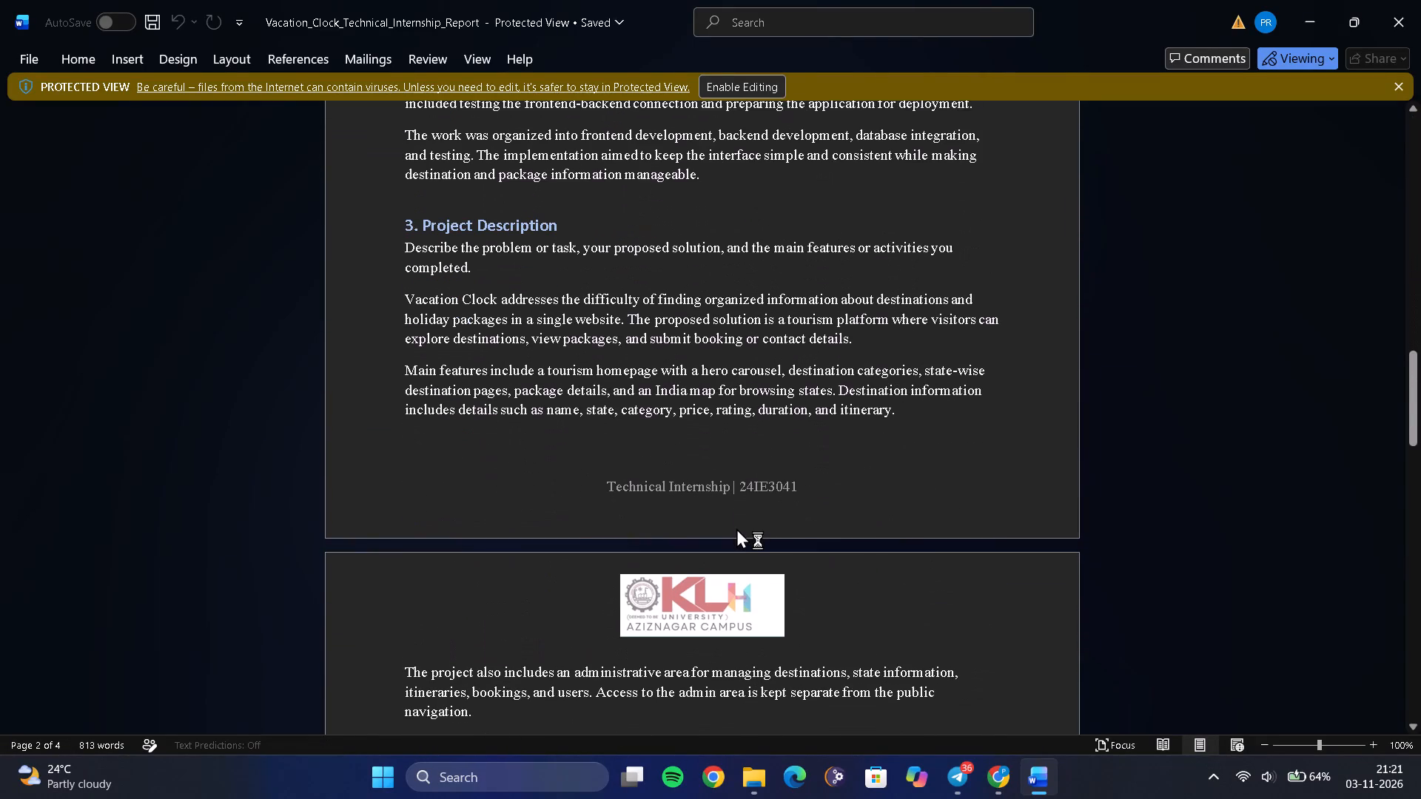
scroll(736, 528, down, 5)
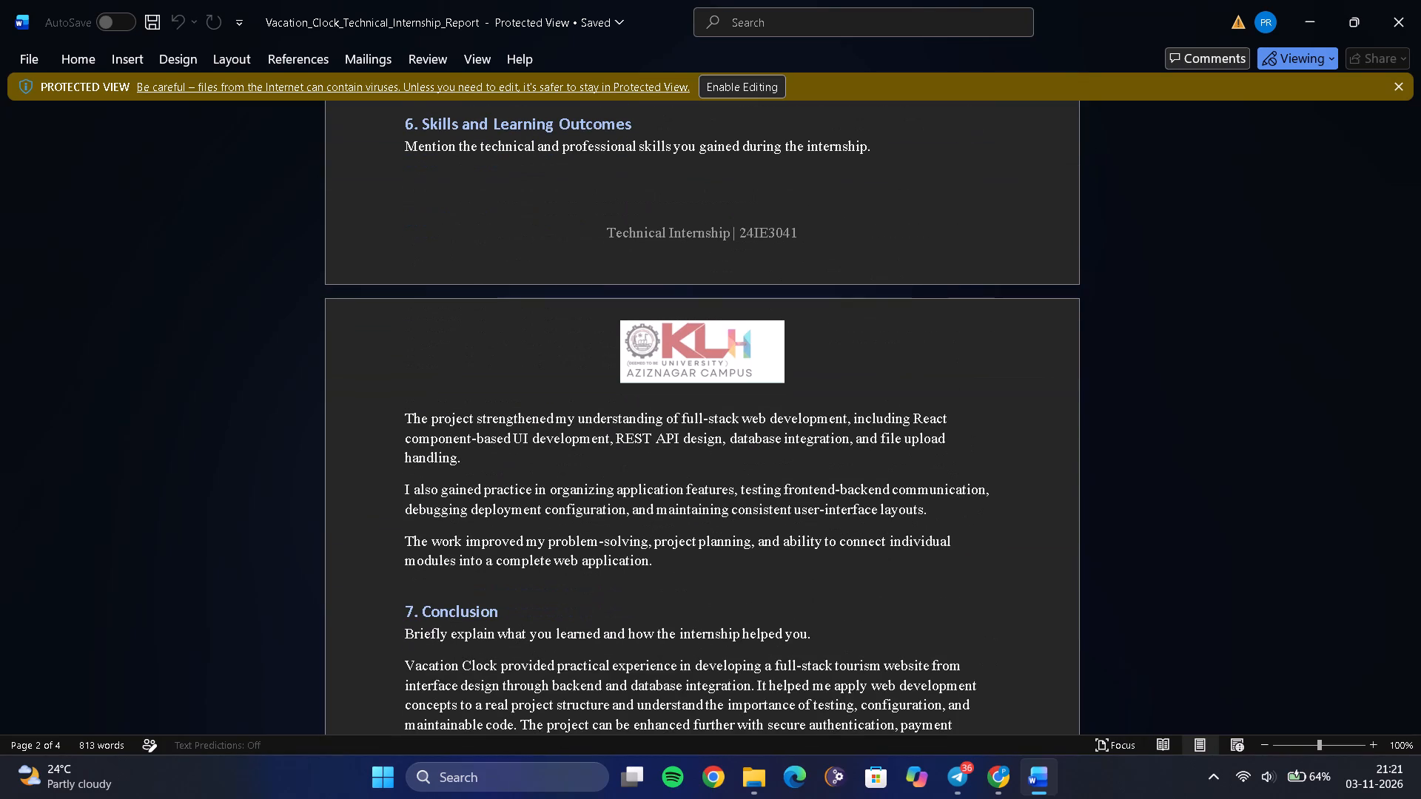
scroll(818, 598, down, 4)
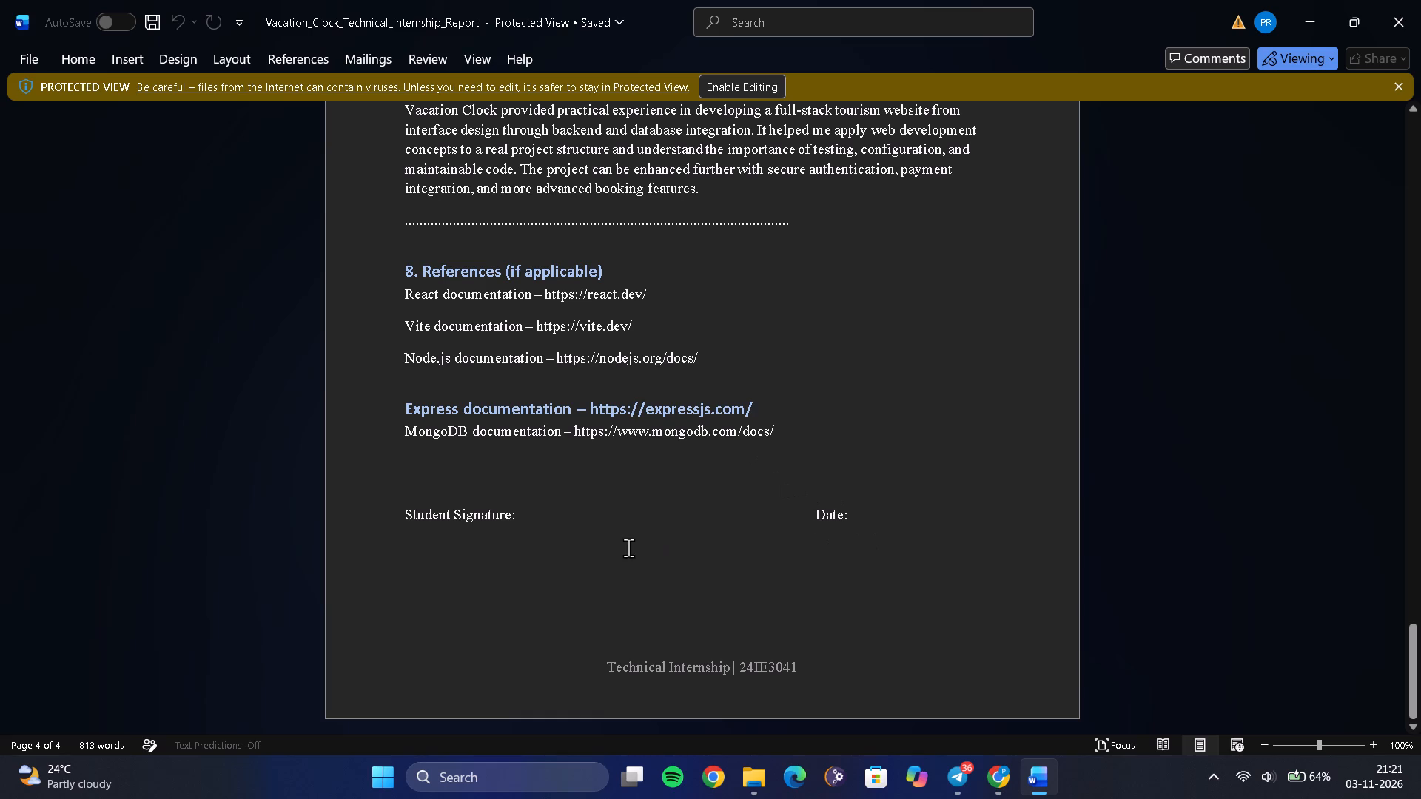
Select the whole answer paragraph under 7. Conclusion, from "Vacation Clock provided practical experience" to "more advanced booking features.".
click(566, 513)
scroll(765, 505, up, 1)
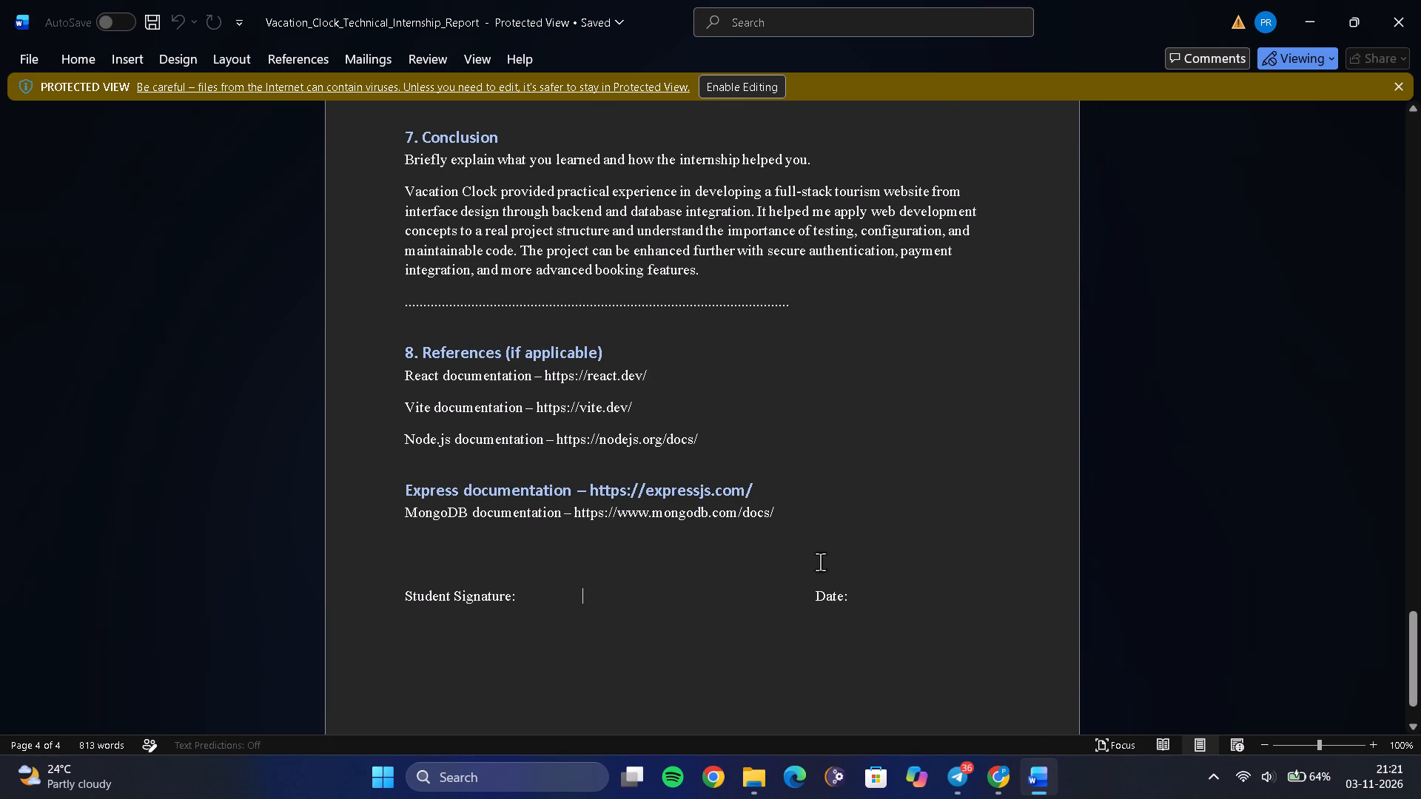
scroll(793, 503, up, 1)
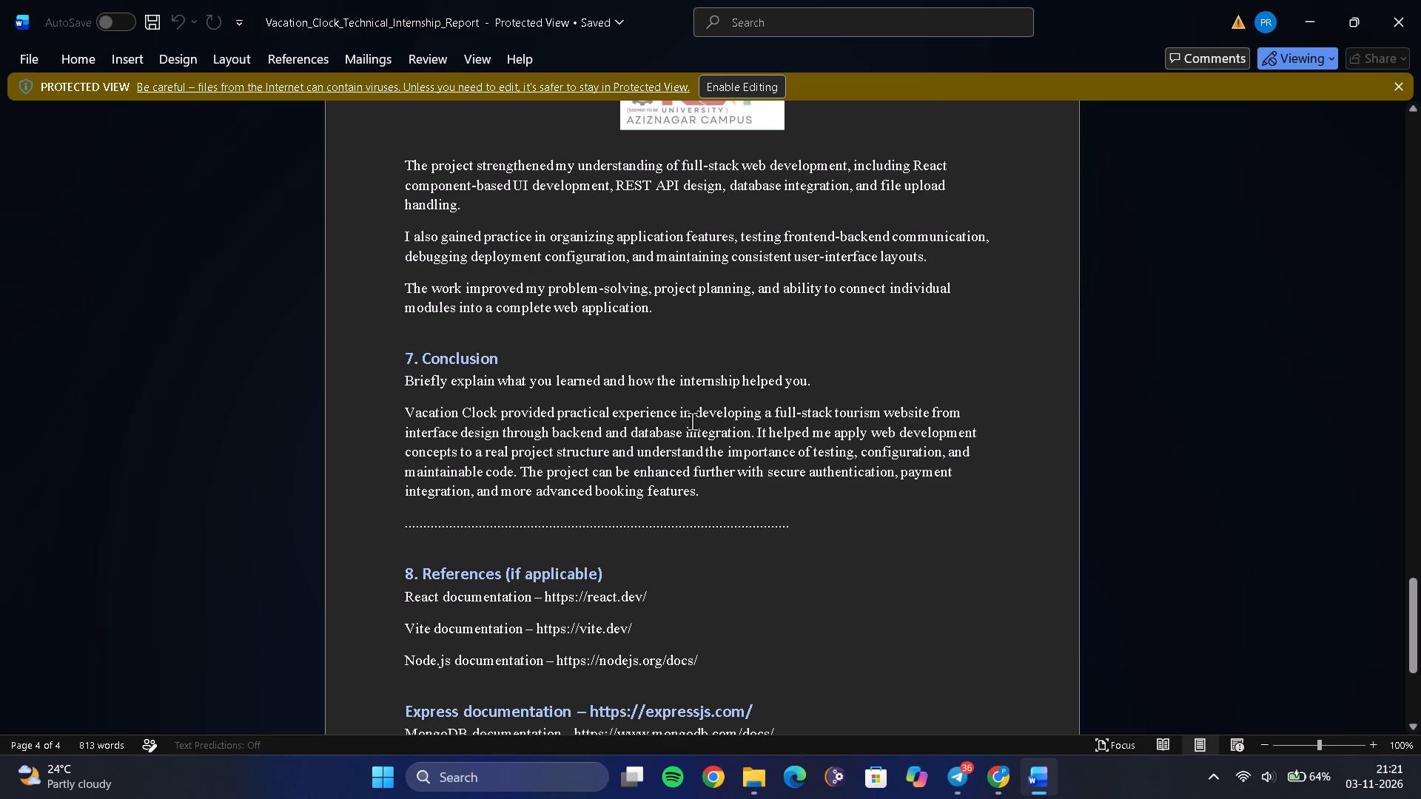
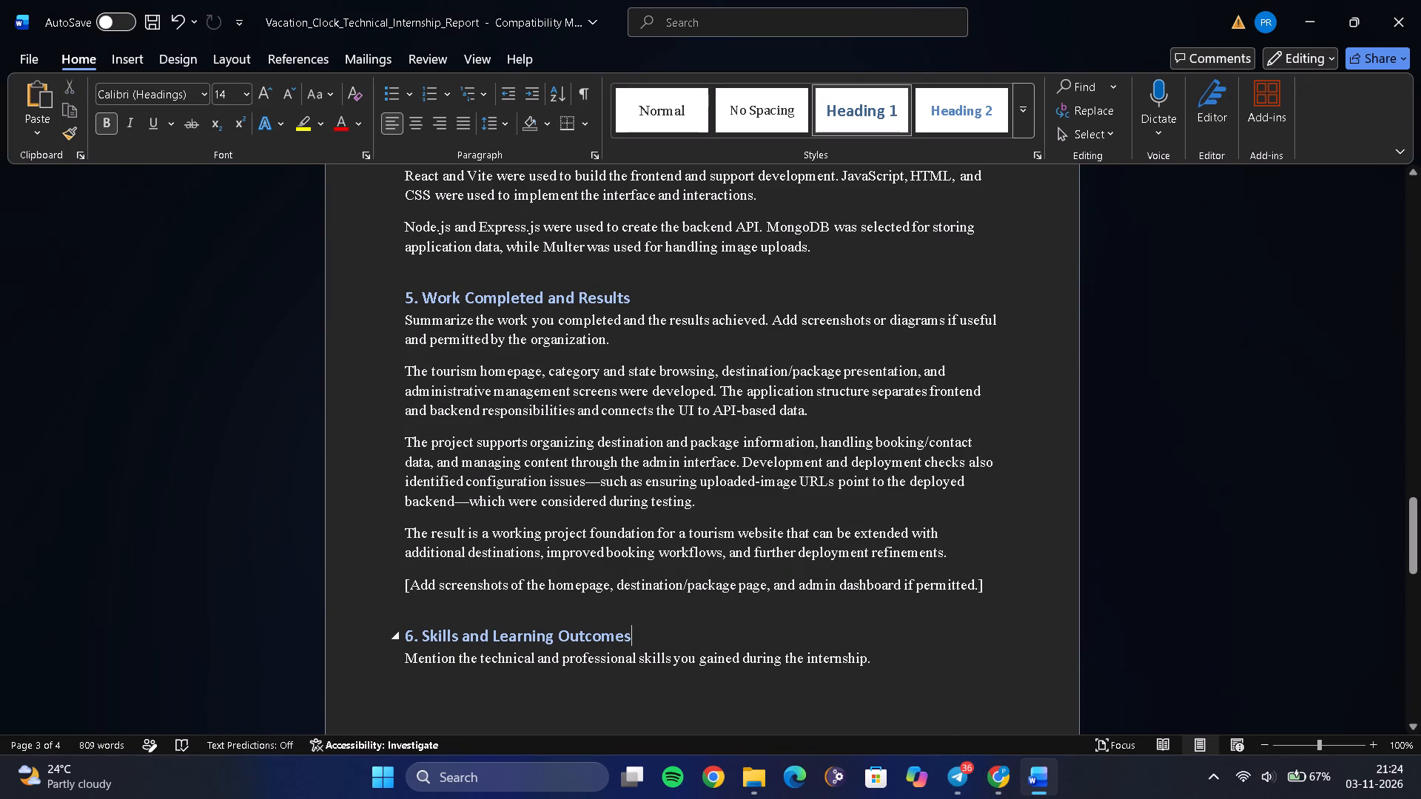
scroll(948, 567, up, 2)
scroll(948, 567, down, 1)
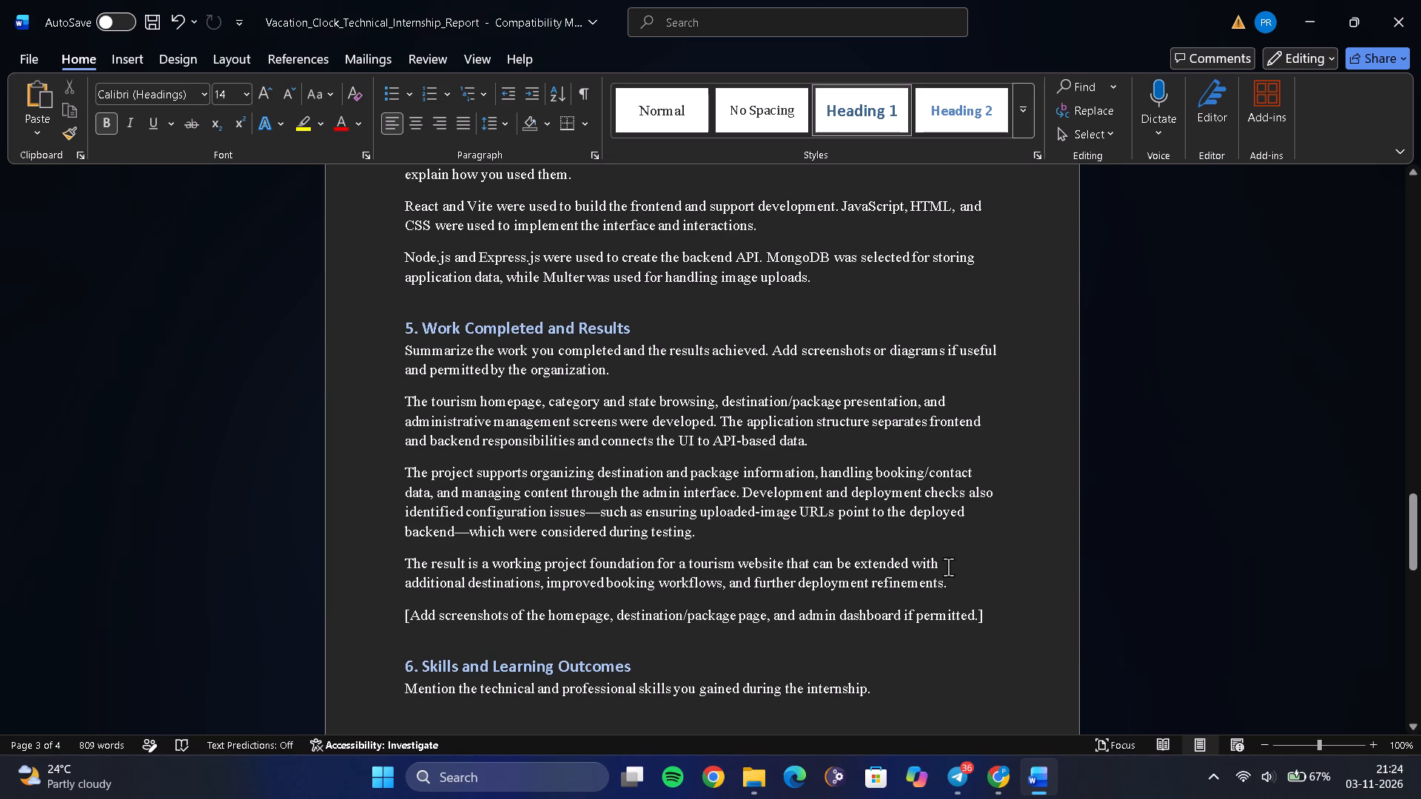
scroll(822, 522, down, 3)
scroll(822, 522, up, 1)
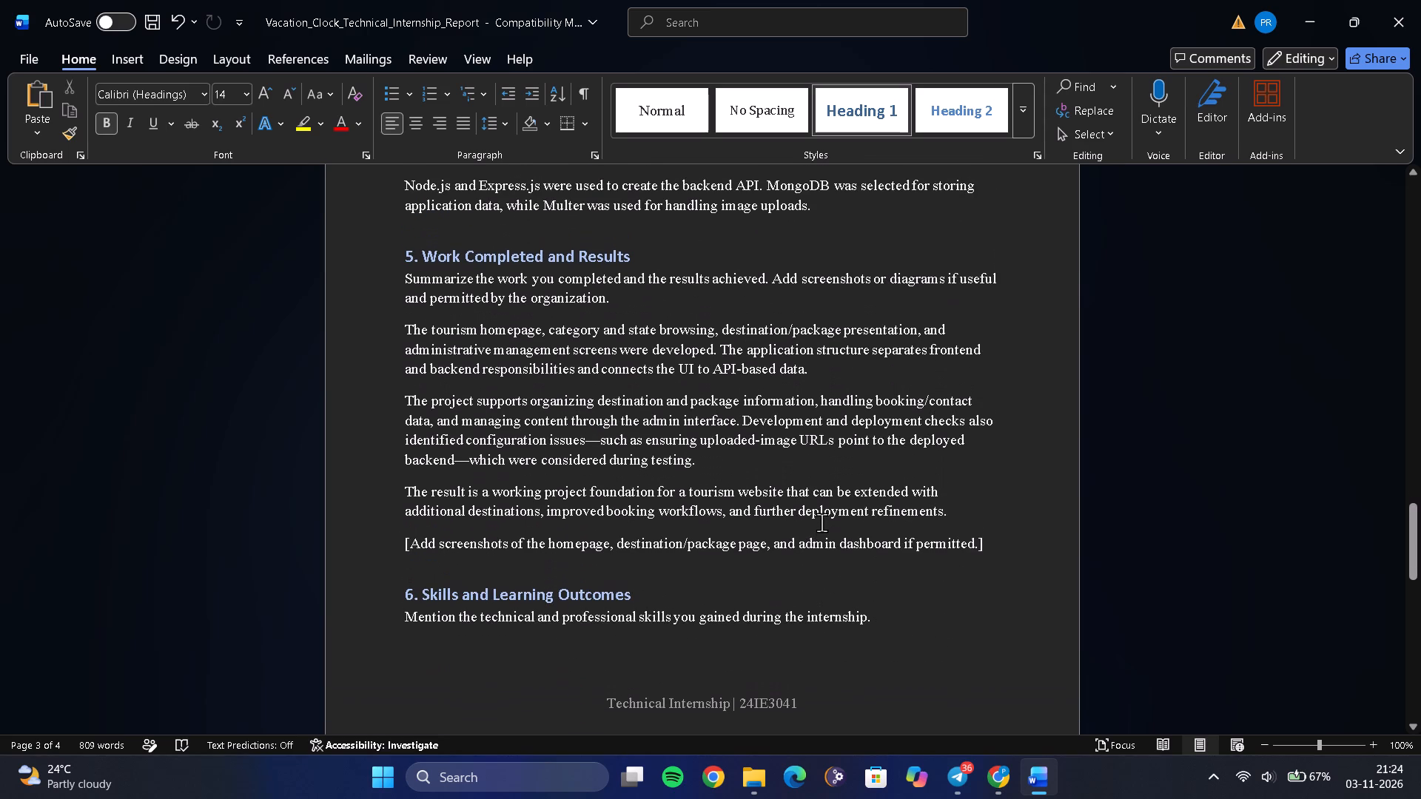
scroll(822, 522, up, 1)
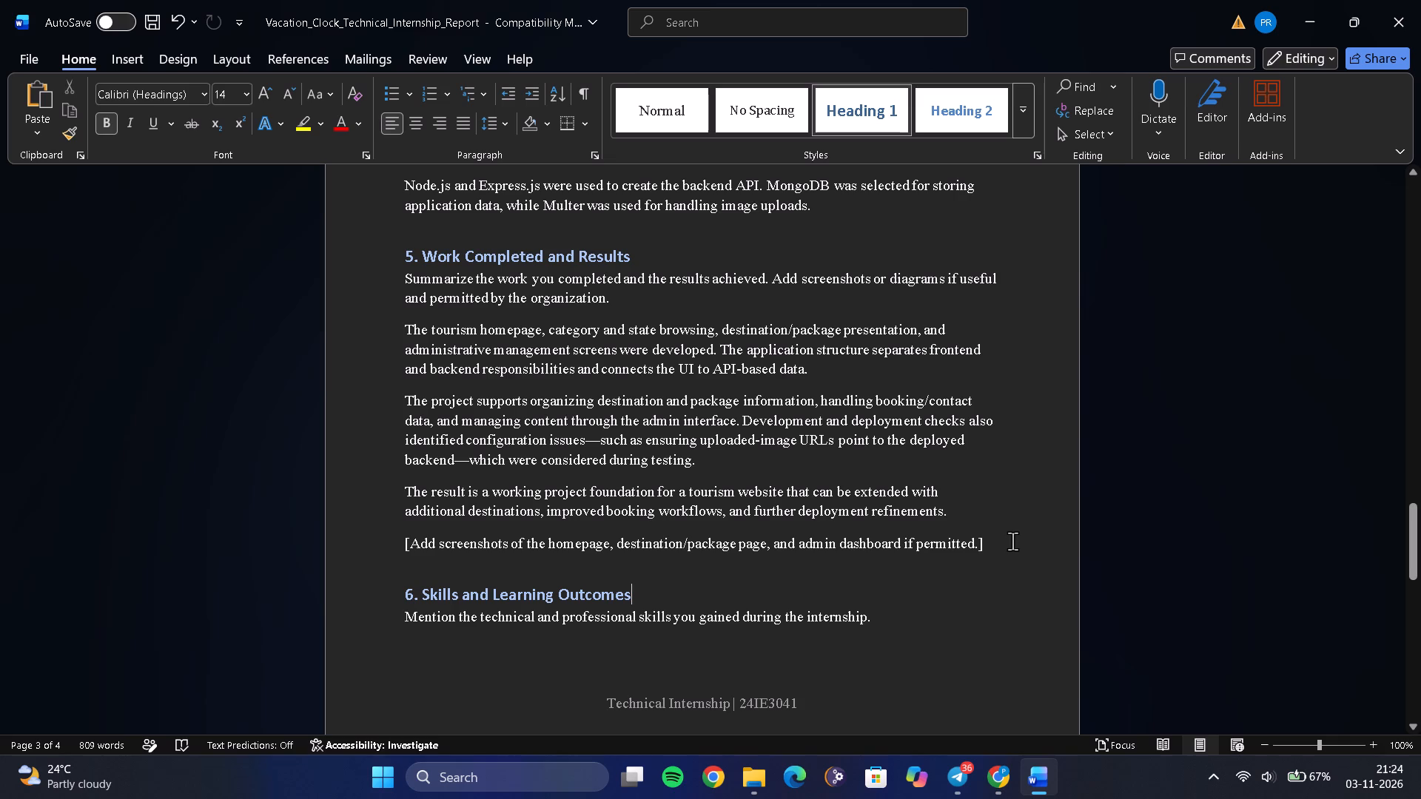
click(1001, 545)
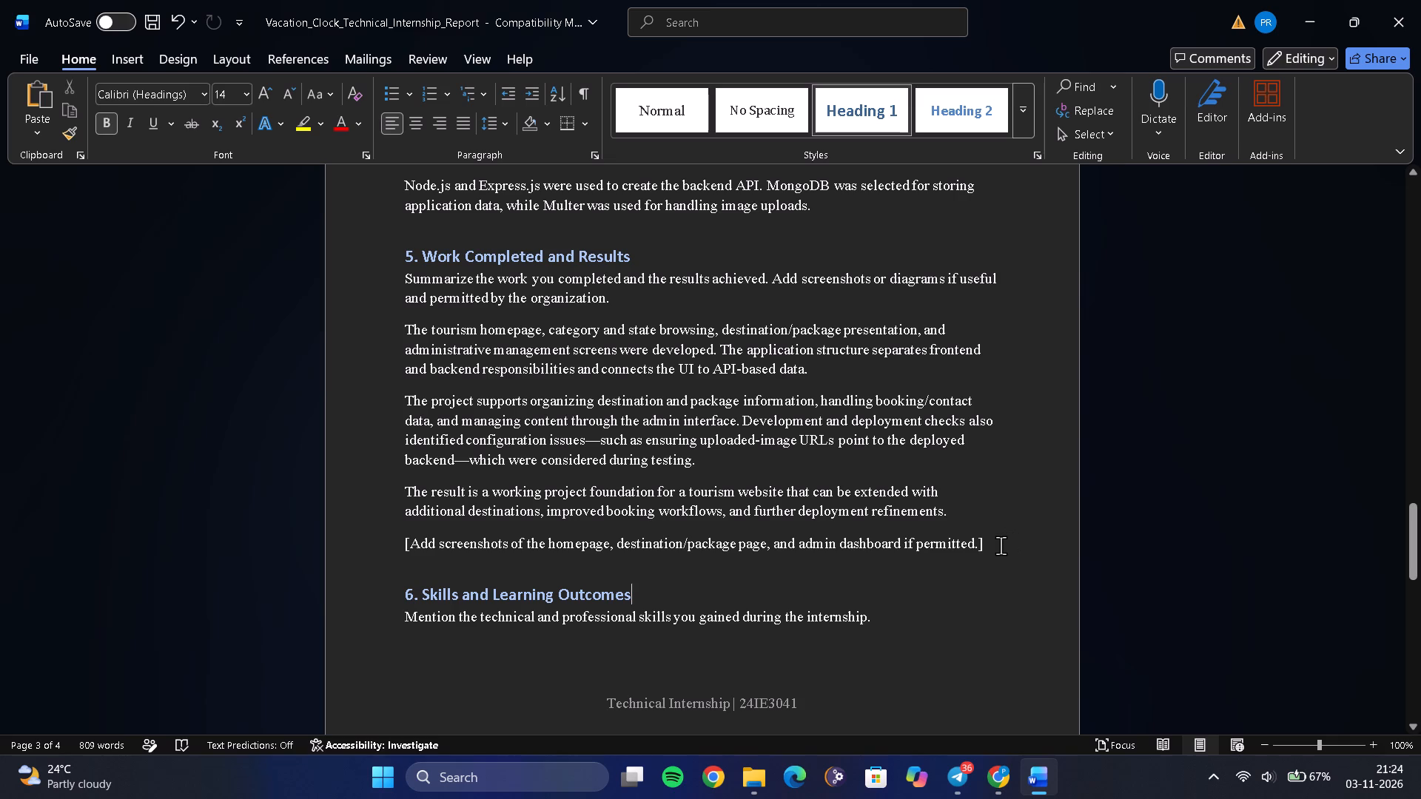
click(997, 541)
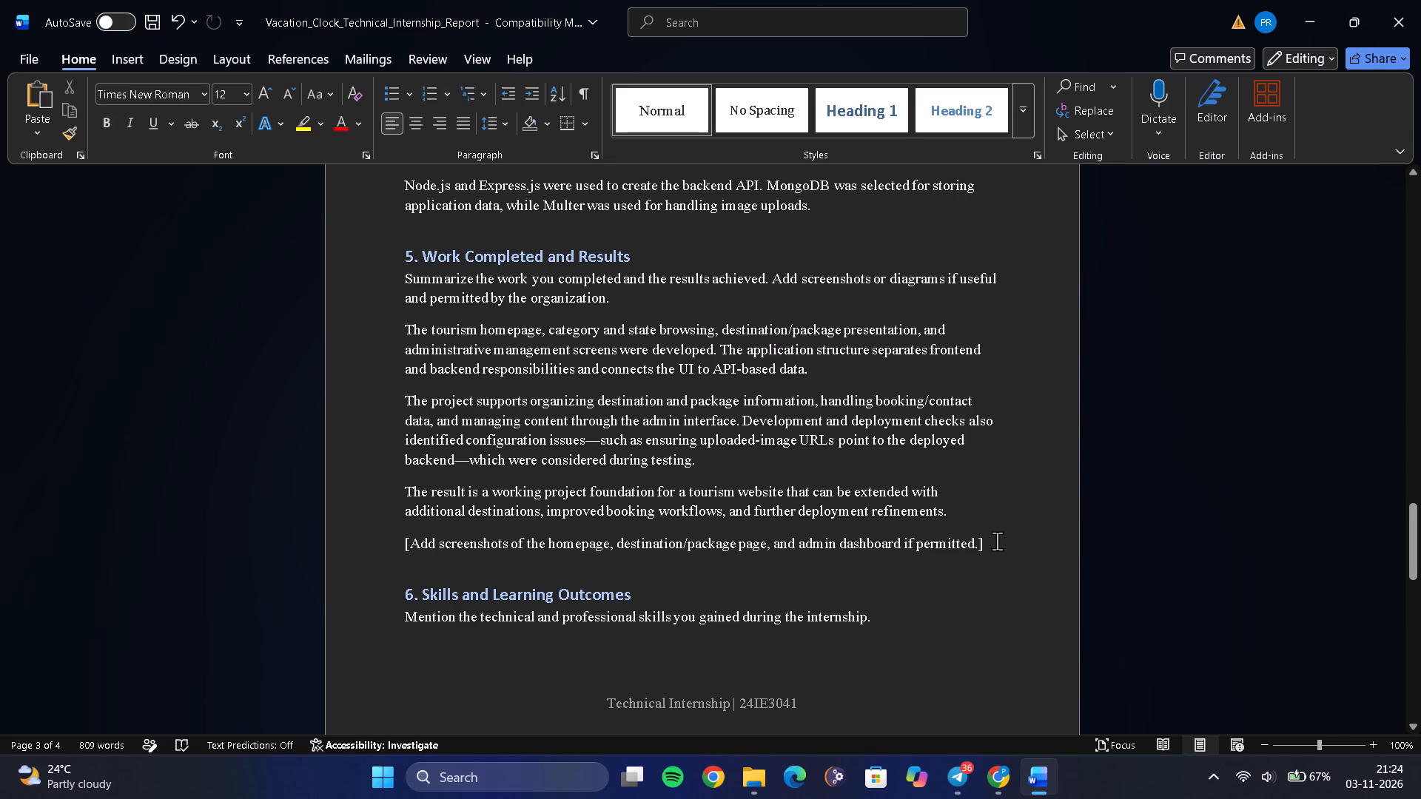
key(BackSpace)
key(BackSpace)
key(BackSpace)
key(BackSpace)
key(BackSpace)
key(BackSpace)
key(BackSpace)
key(BackSpace)
key(BackSpace)
key(BackSpace)
key(BackSpace)
key(BackSpace)
key(BackSpace)
key(BackSpace)
key(BackSpace)
key(BackSpace)
key(BackSpace)
key(BackSpace)
key(BackSpace)
key(BackSpace)
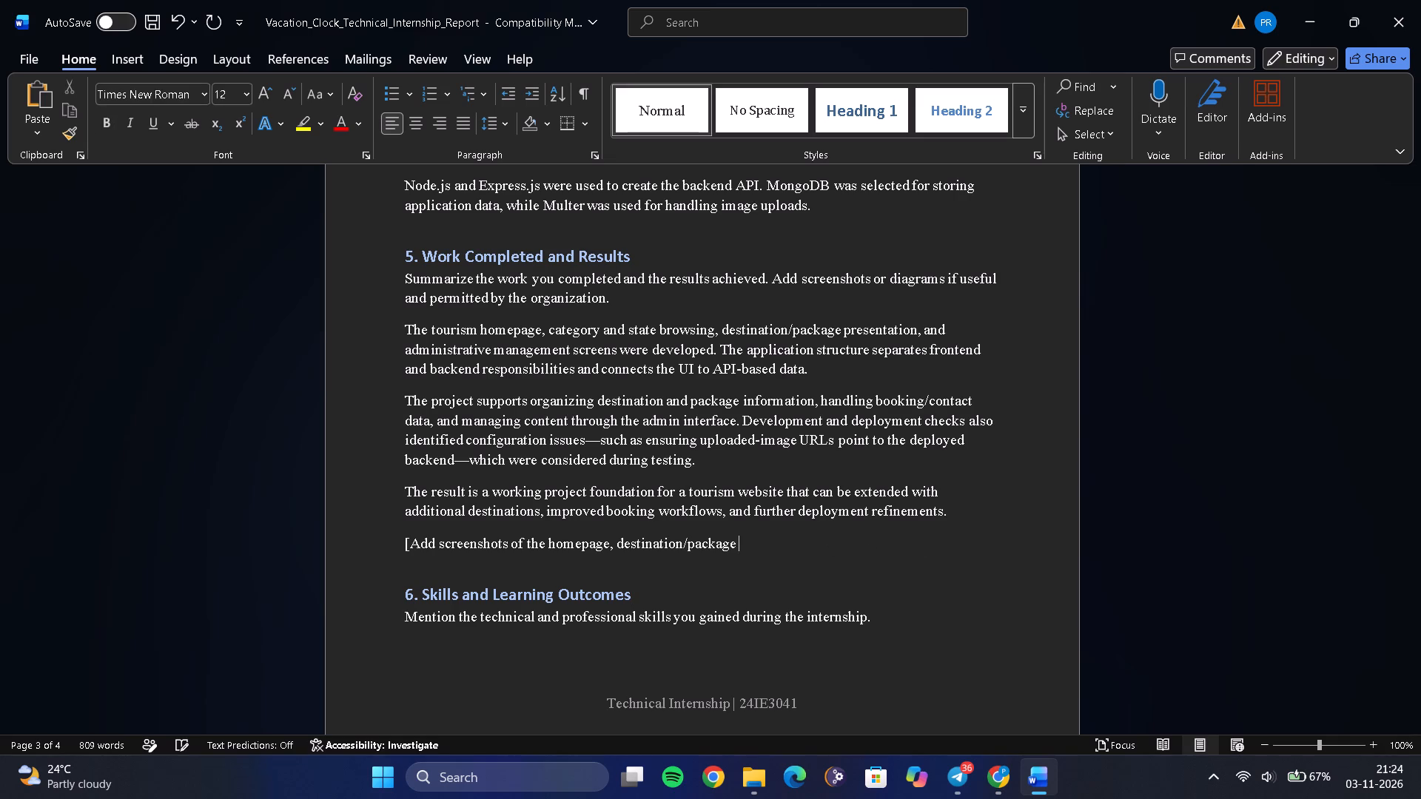
key(BackSpace)
key(BackSpace)
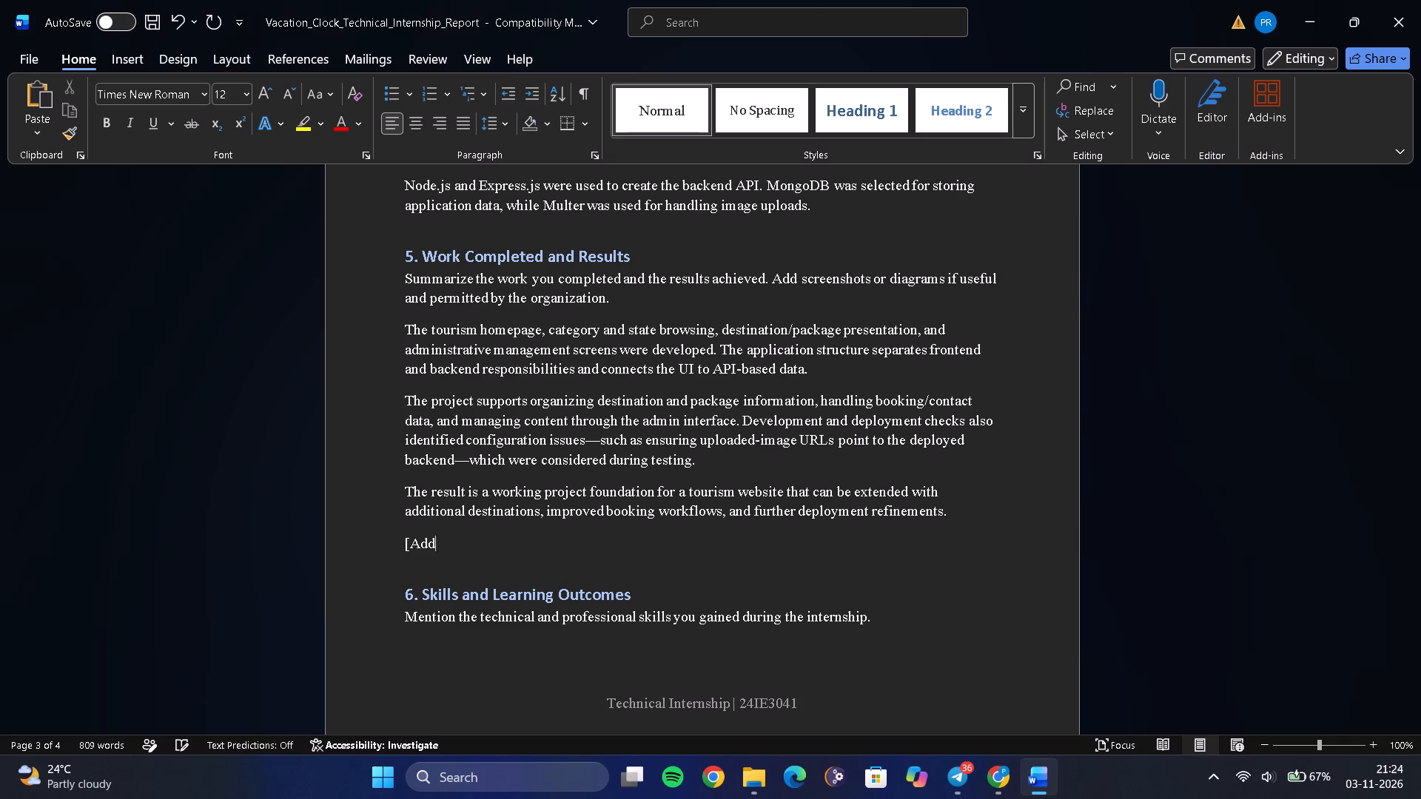
key(BackSpace)
key(BackSpace)
key(BackSpace)
key(BackSpace)
Review the report's earlier sections, from 5. Work Completed and Results back to 1. About the Organization.
scroll(997, 541, up, 2)
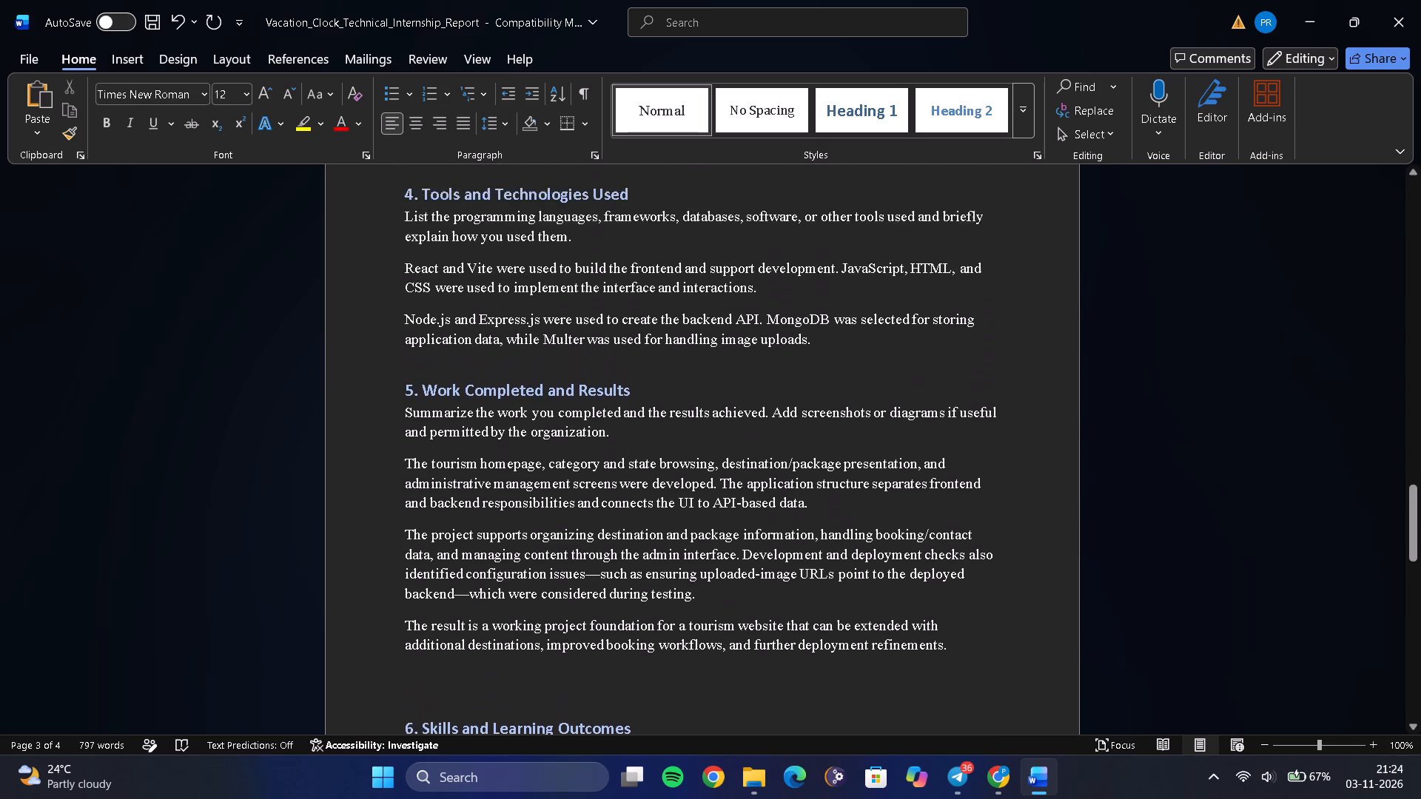
scroll(997, 541, up, 2)
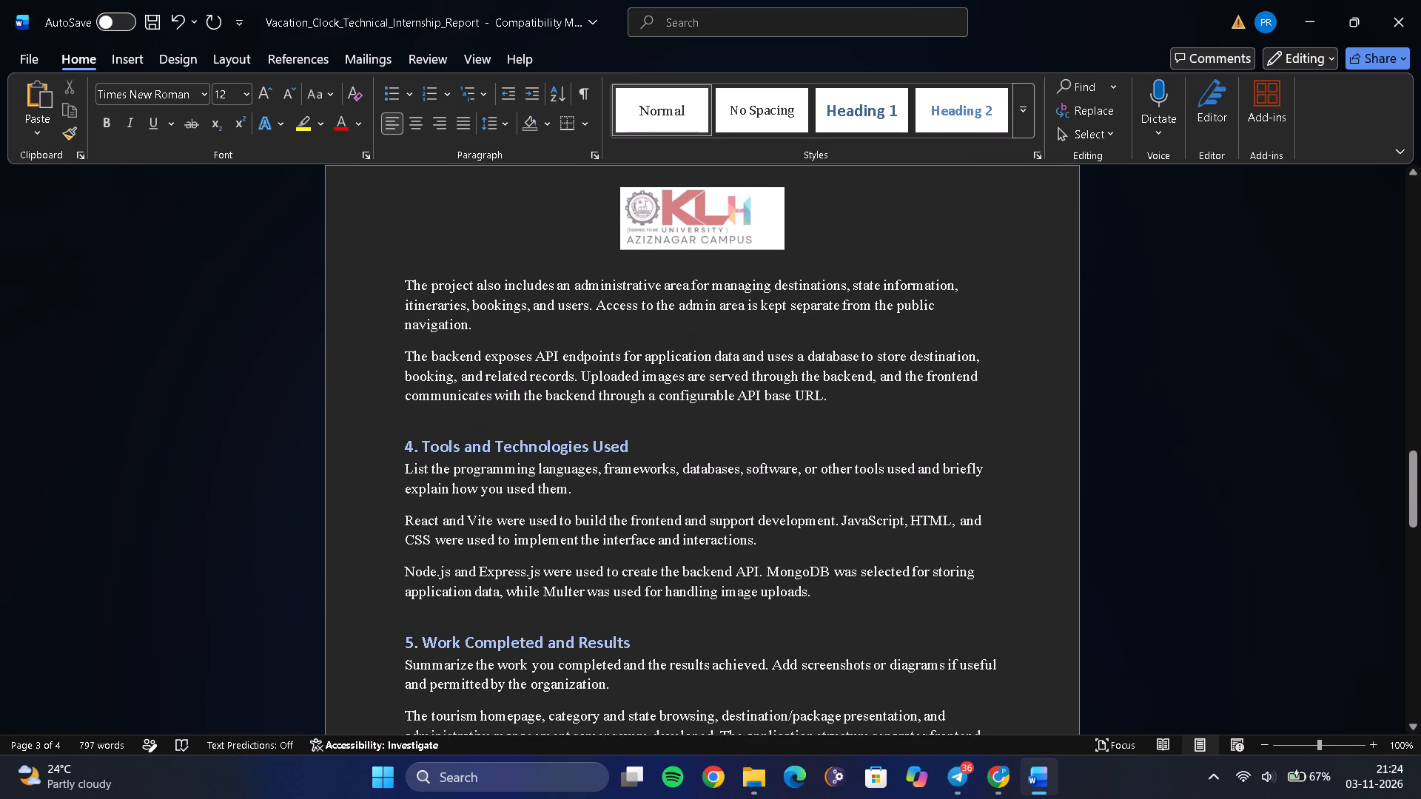
scroll(998, 570, up, 7)
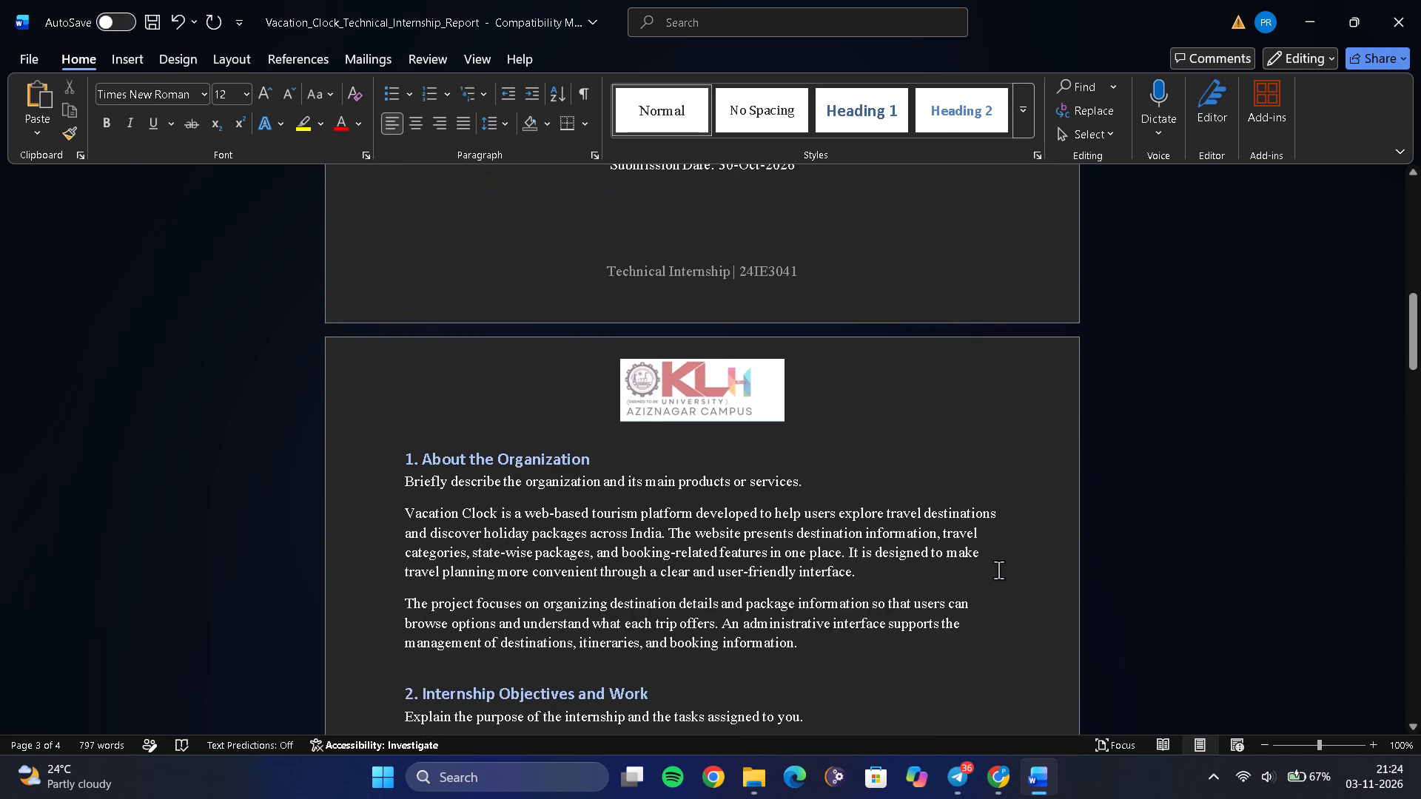
scroll(998, 570, up, 4)
scroll(998, 570, down, 4)
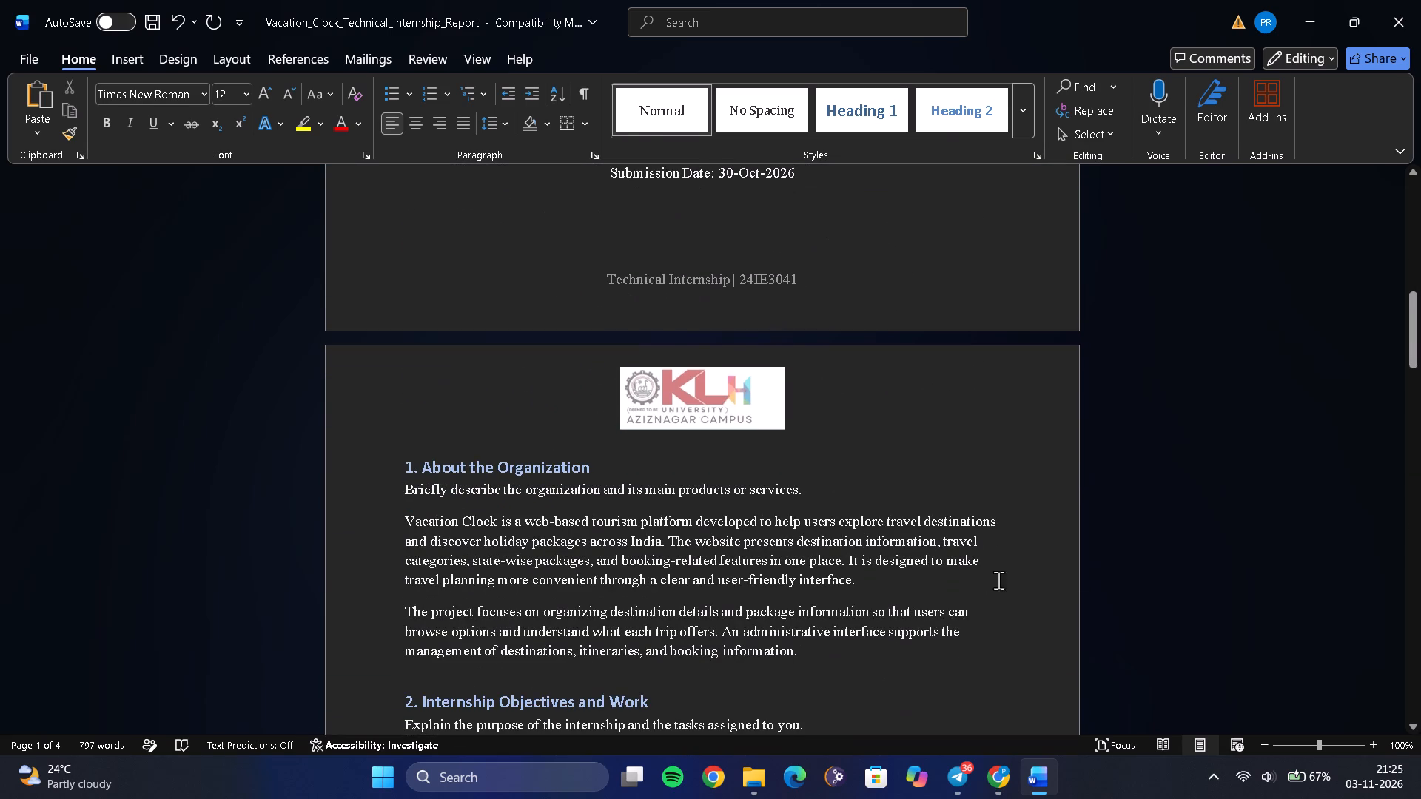
scroll(999, 604, down, 1)
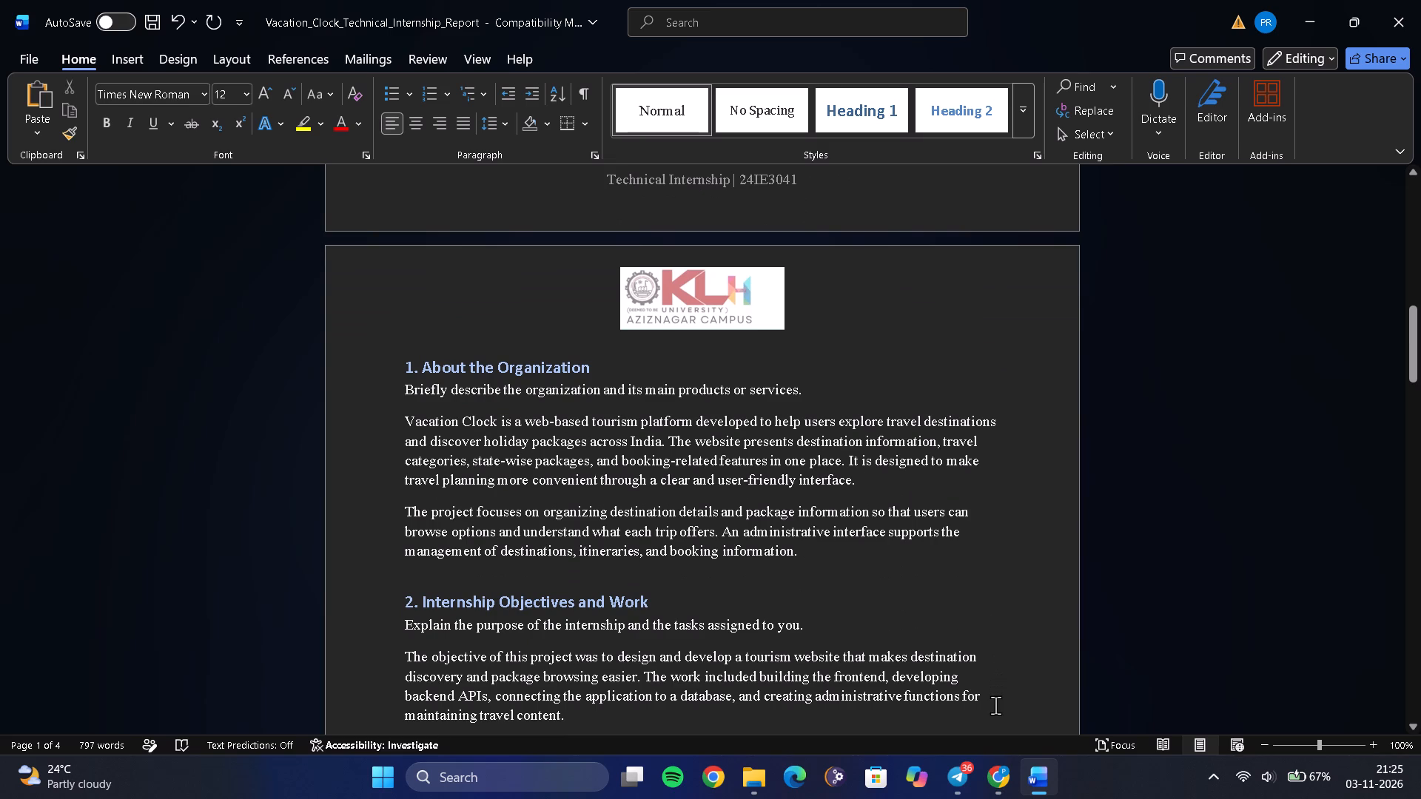
Switch back to the Tourism Website Project chat in Chrome.
click(762, 775)
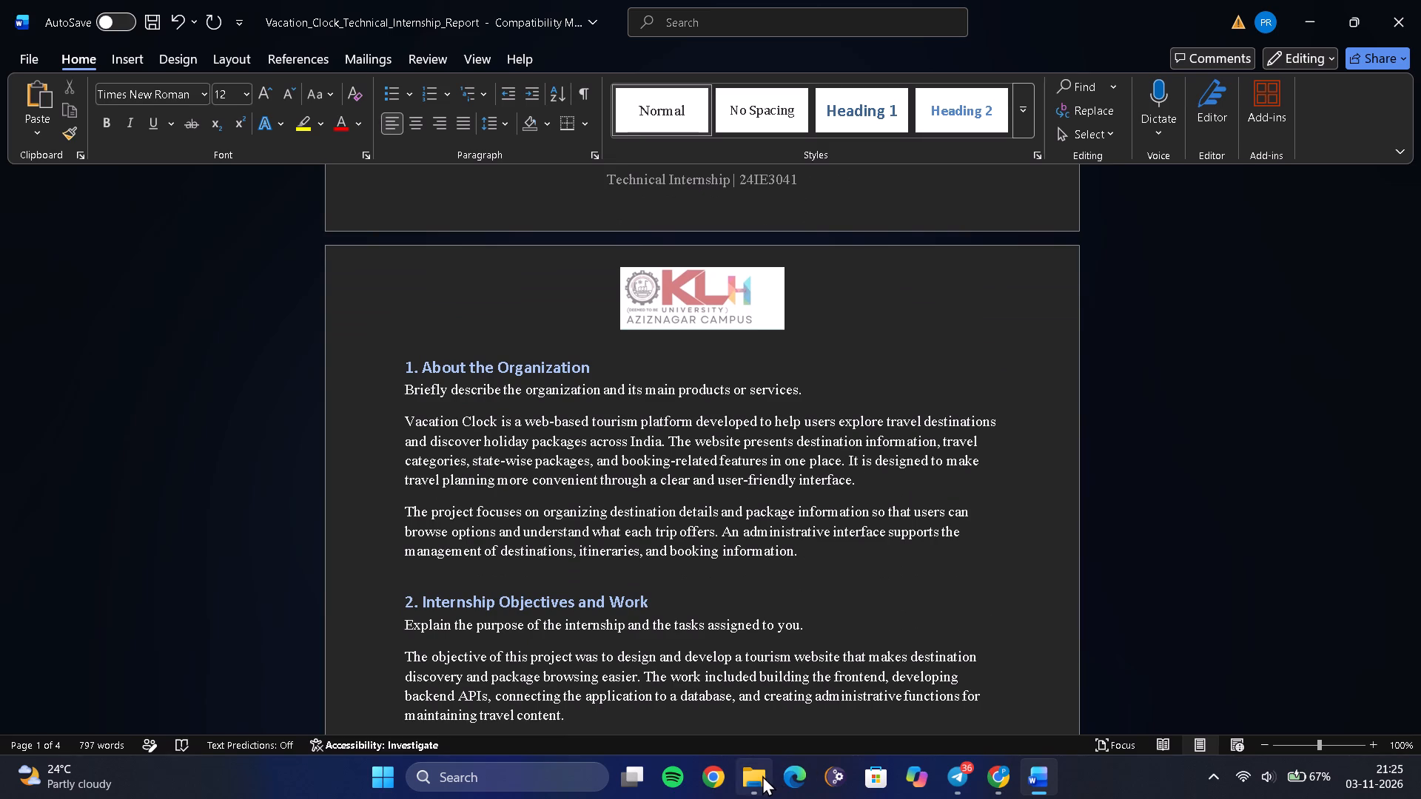
click(1006, 783)
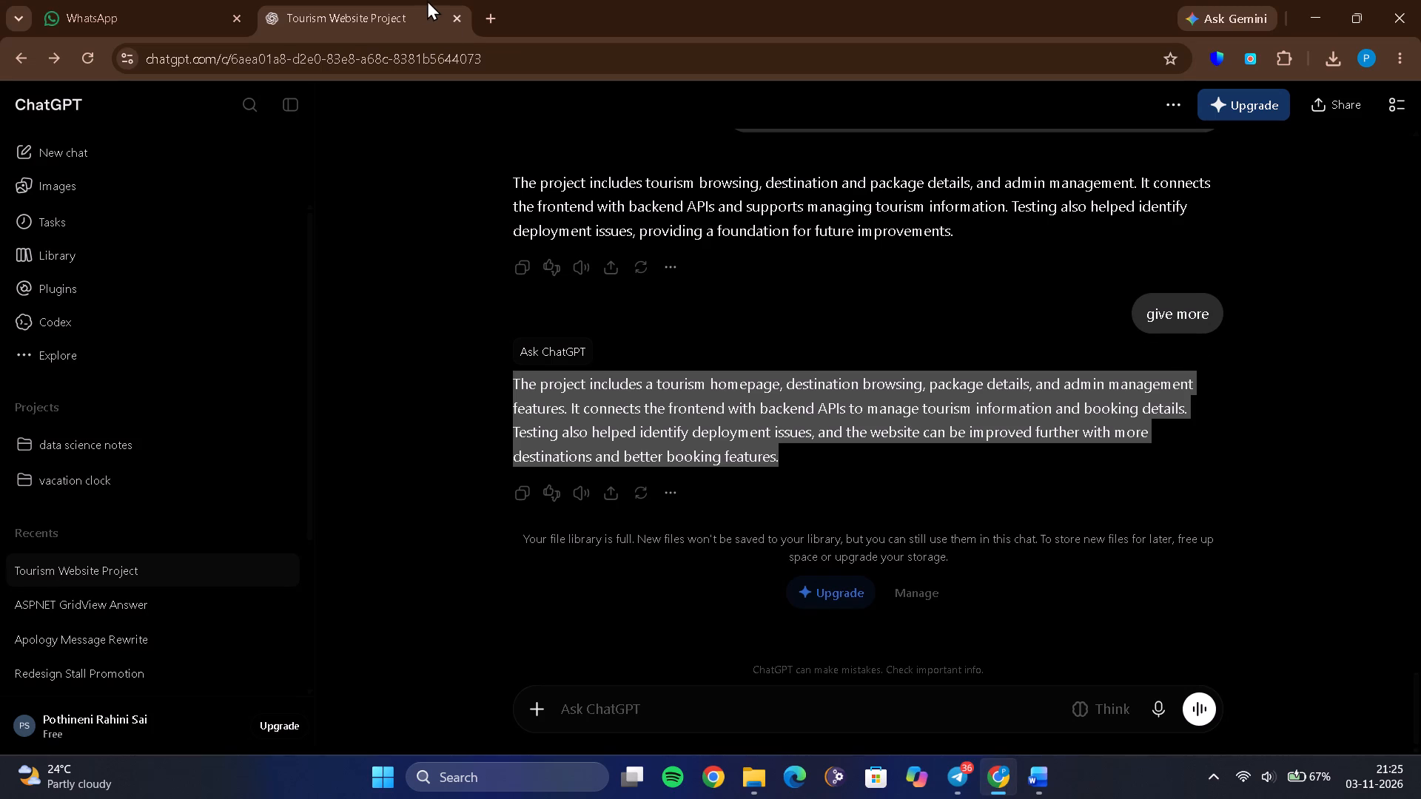
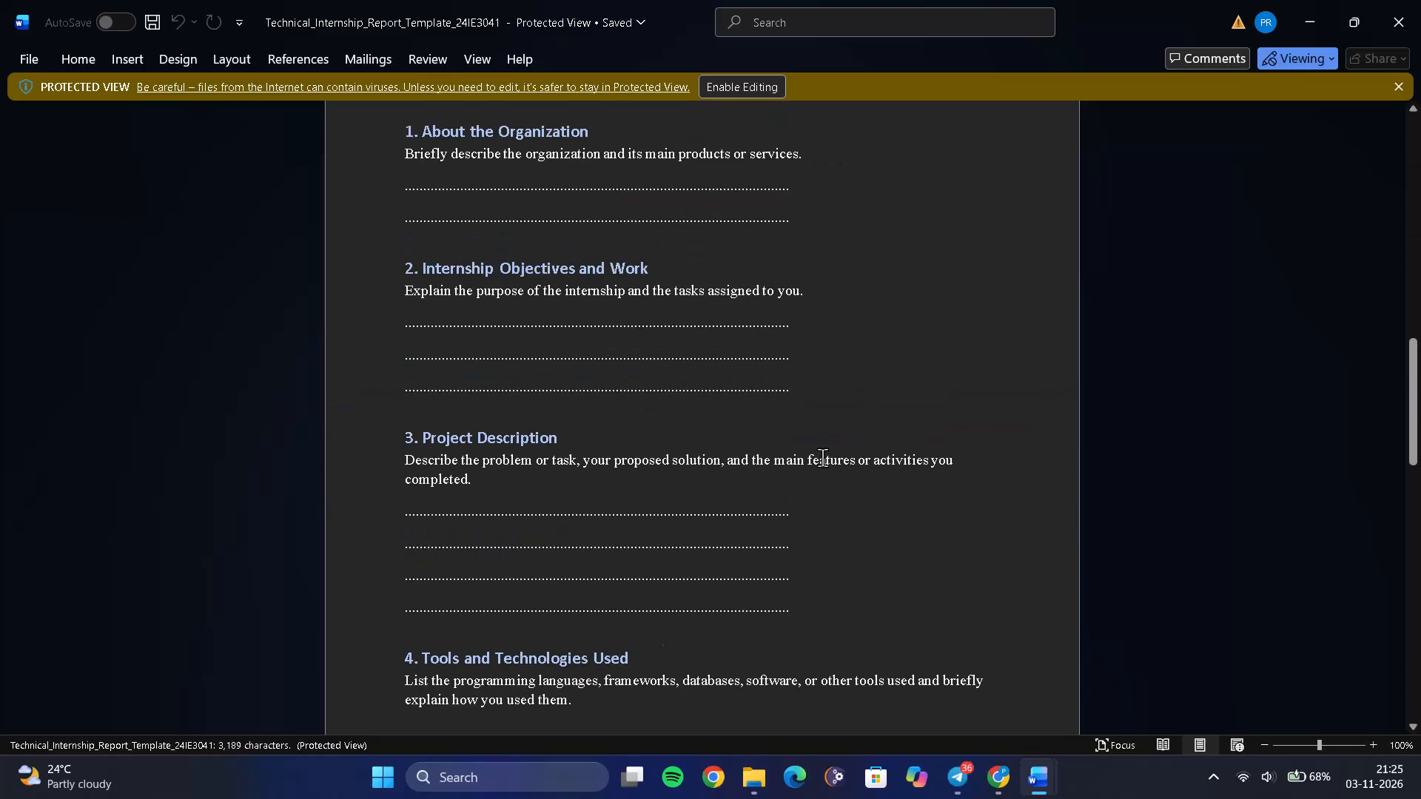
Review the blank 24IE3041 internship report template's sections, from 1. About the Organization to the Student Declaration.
scroll(822, 457, up, 1)
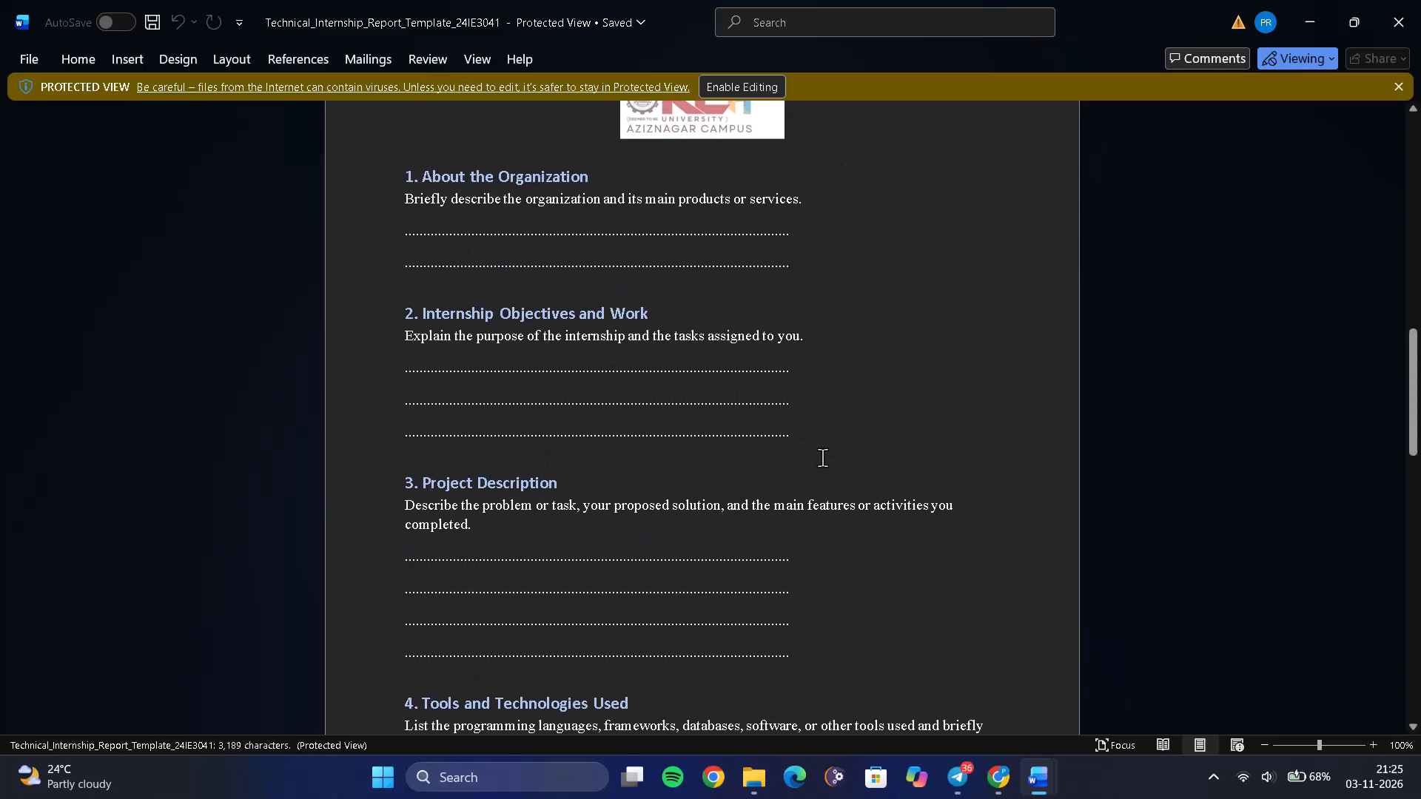
scroll(822, 457, down, 2)
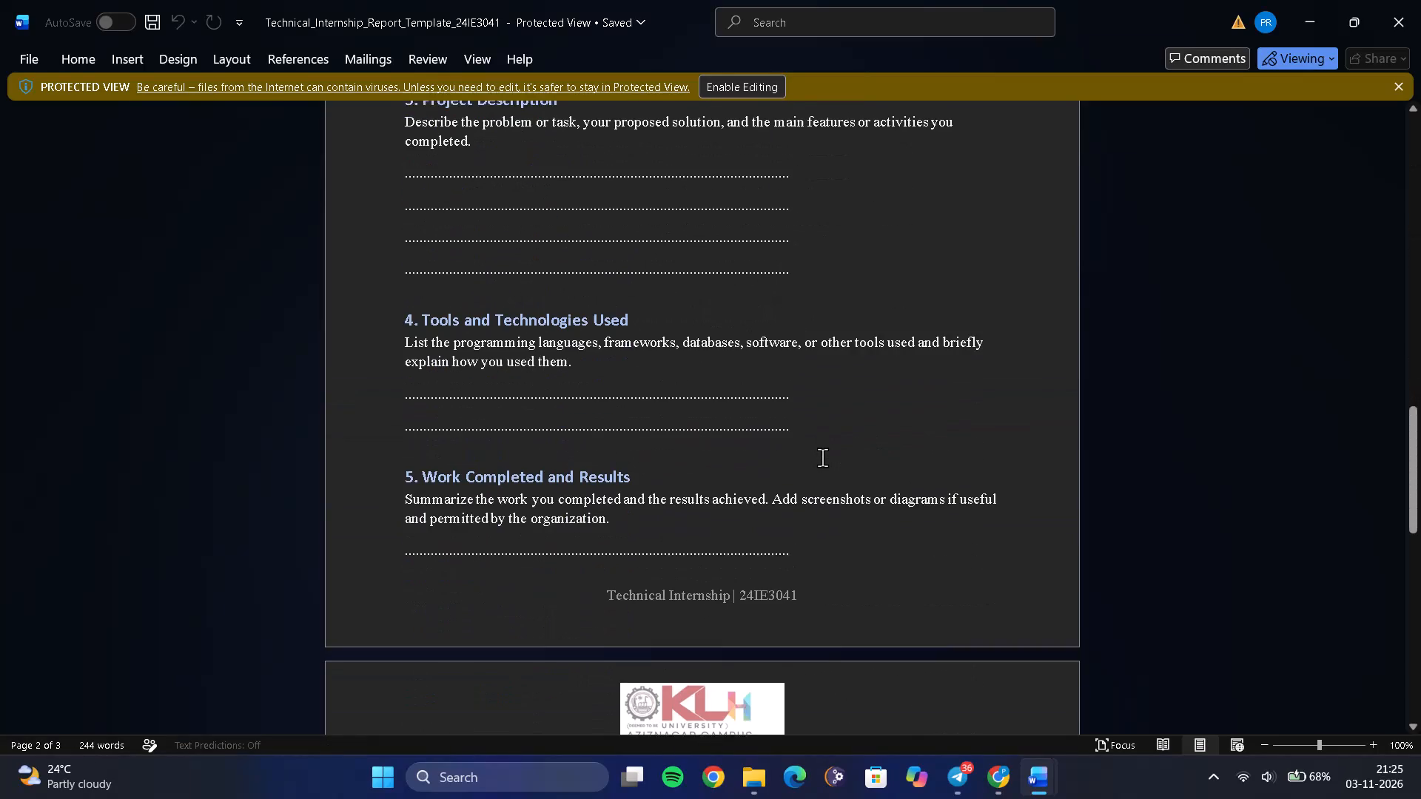
scroll(822, 457, down, 7)
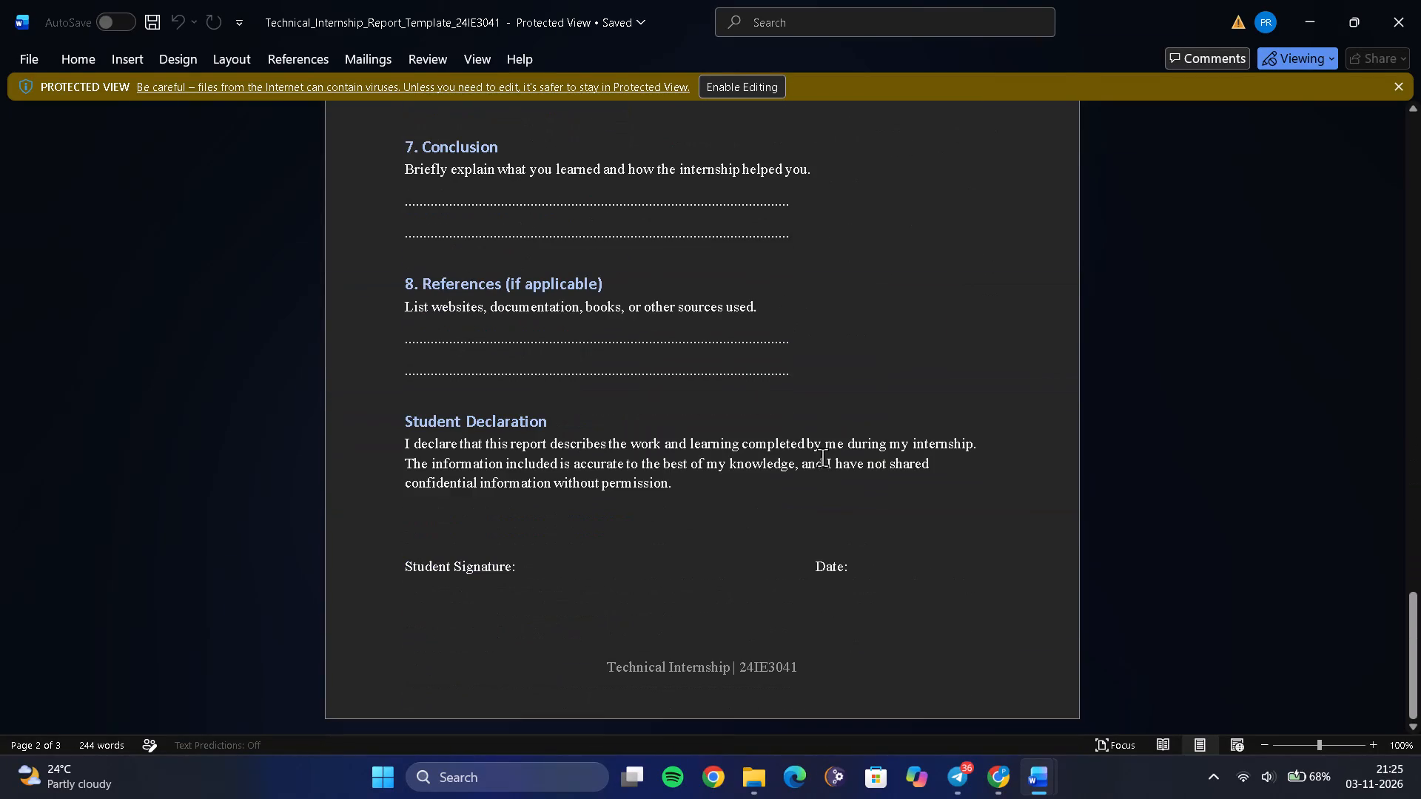
Switch to the Vacation_Clock_Technical_Internship_Report document and review its answers from 1. About the Organization through 8. References, rechecking sections 4 to 6.
click(1109, 715)
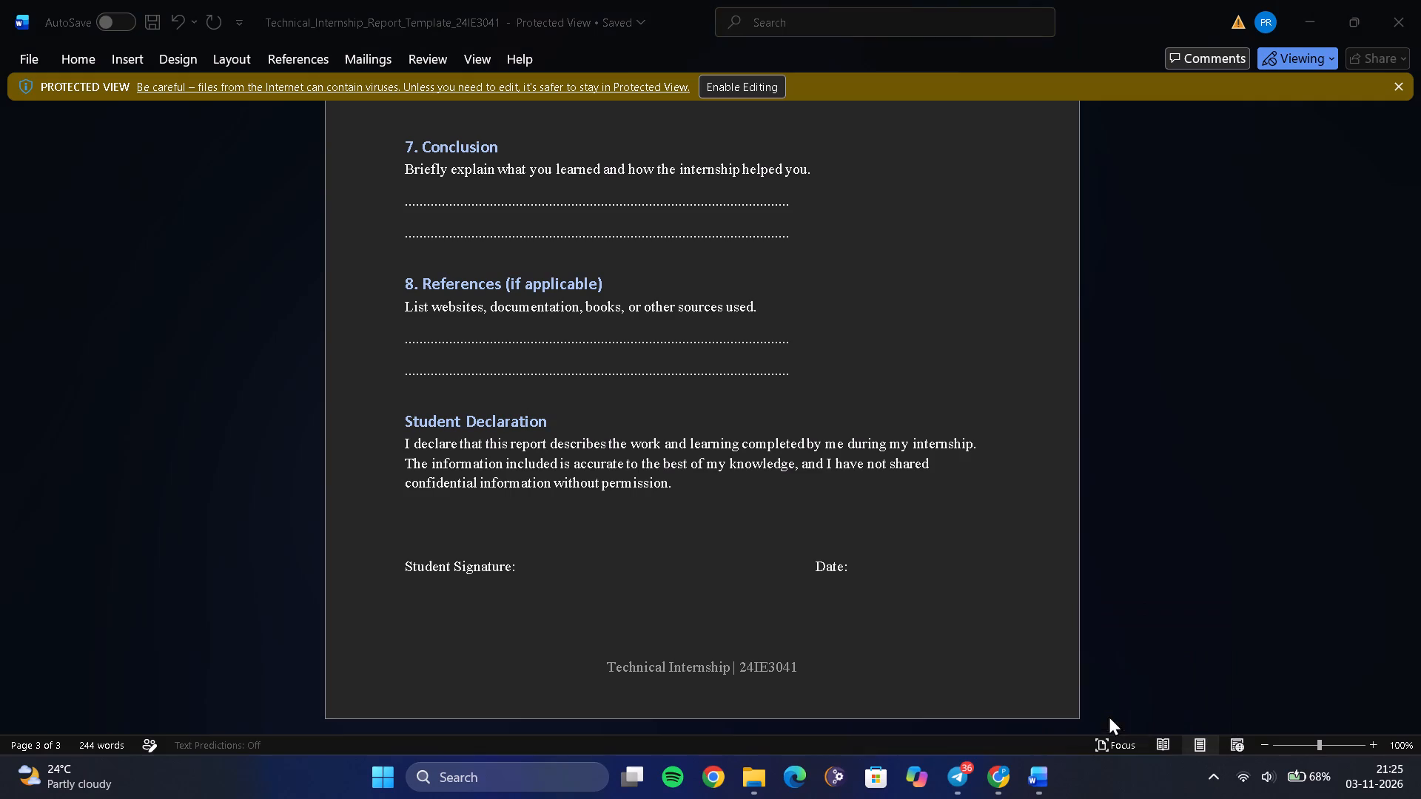
click(968, 696)
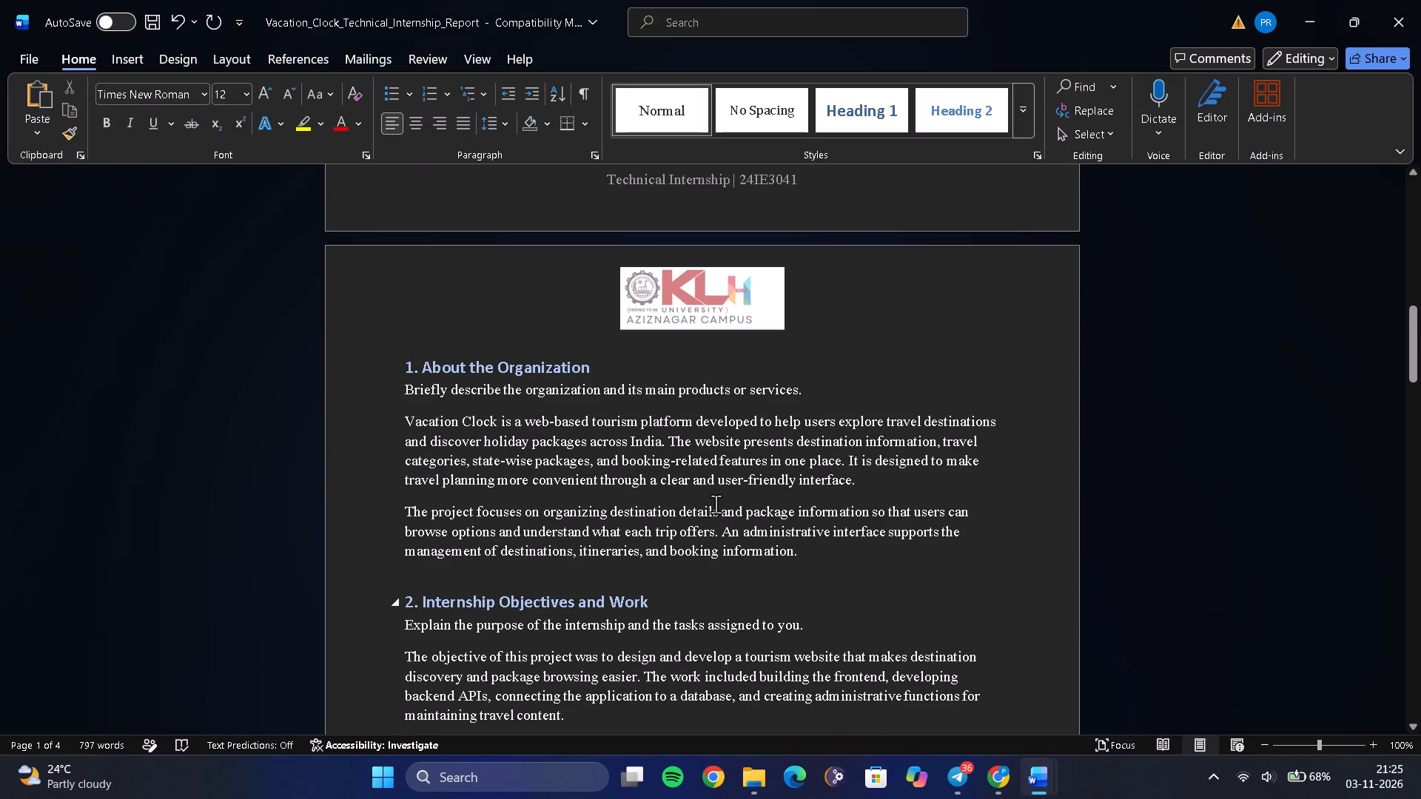
scroll(716, 504, down, 3)
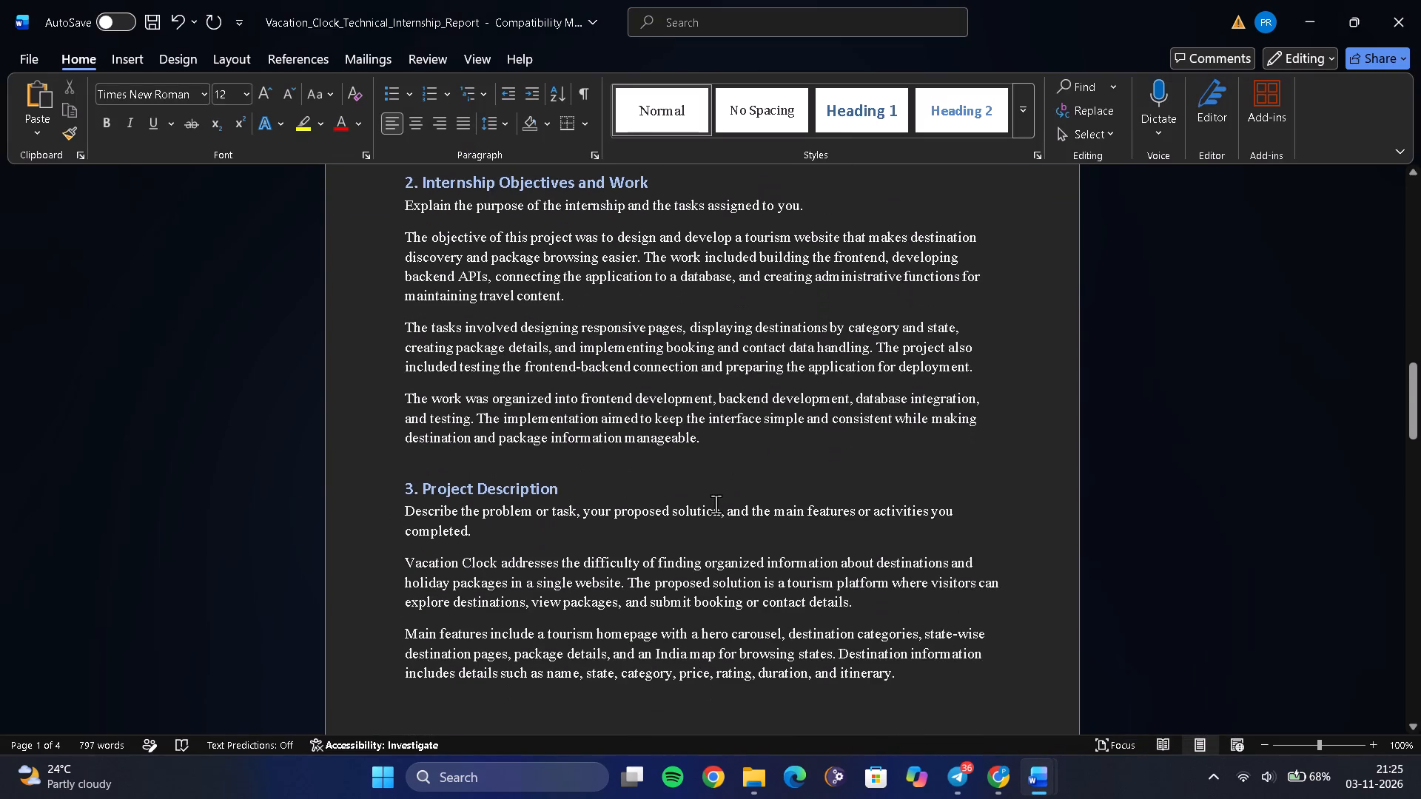
scroll(716, 504, down, 3)
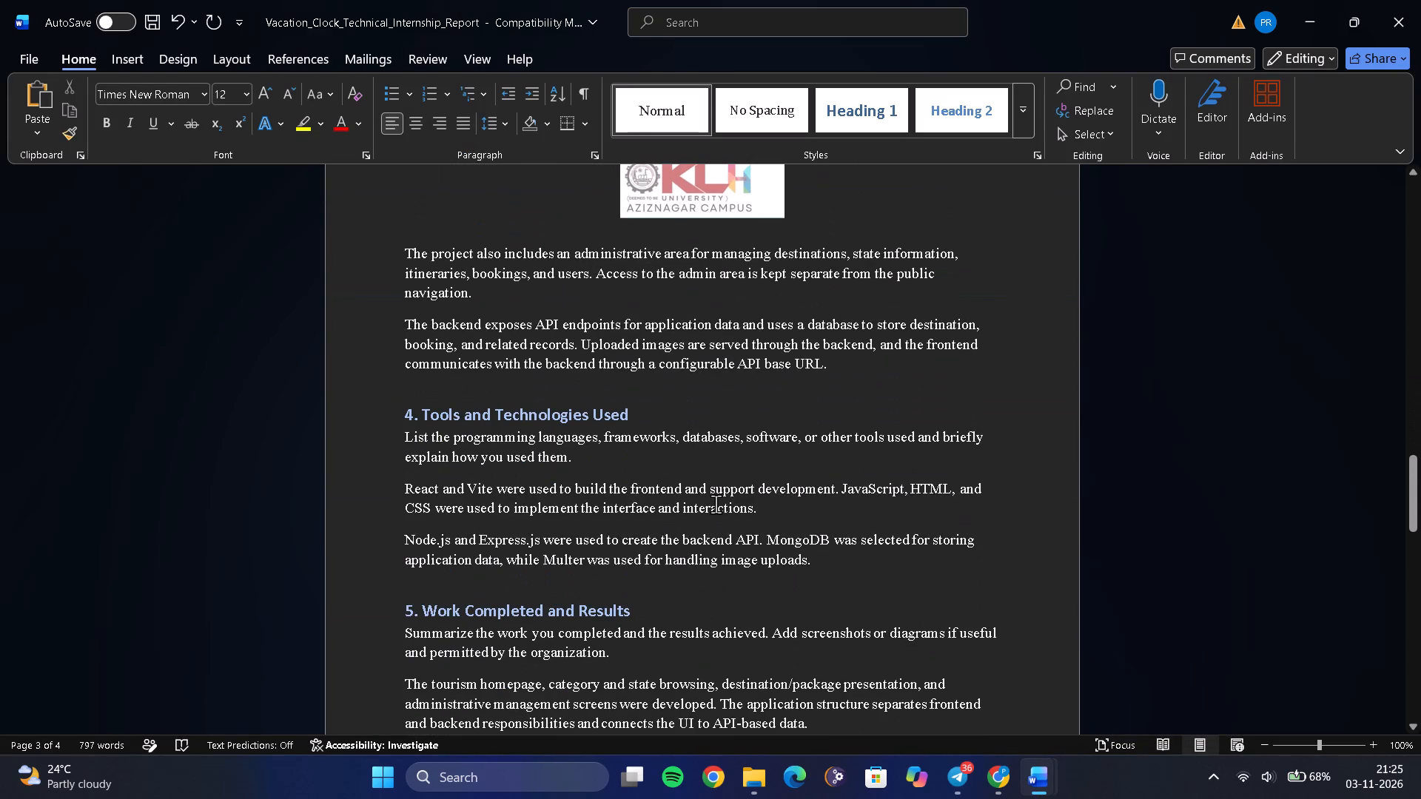
scroll(716, 504, down, 4)
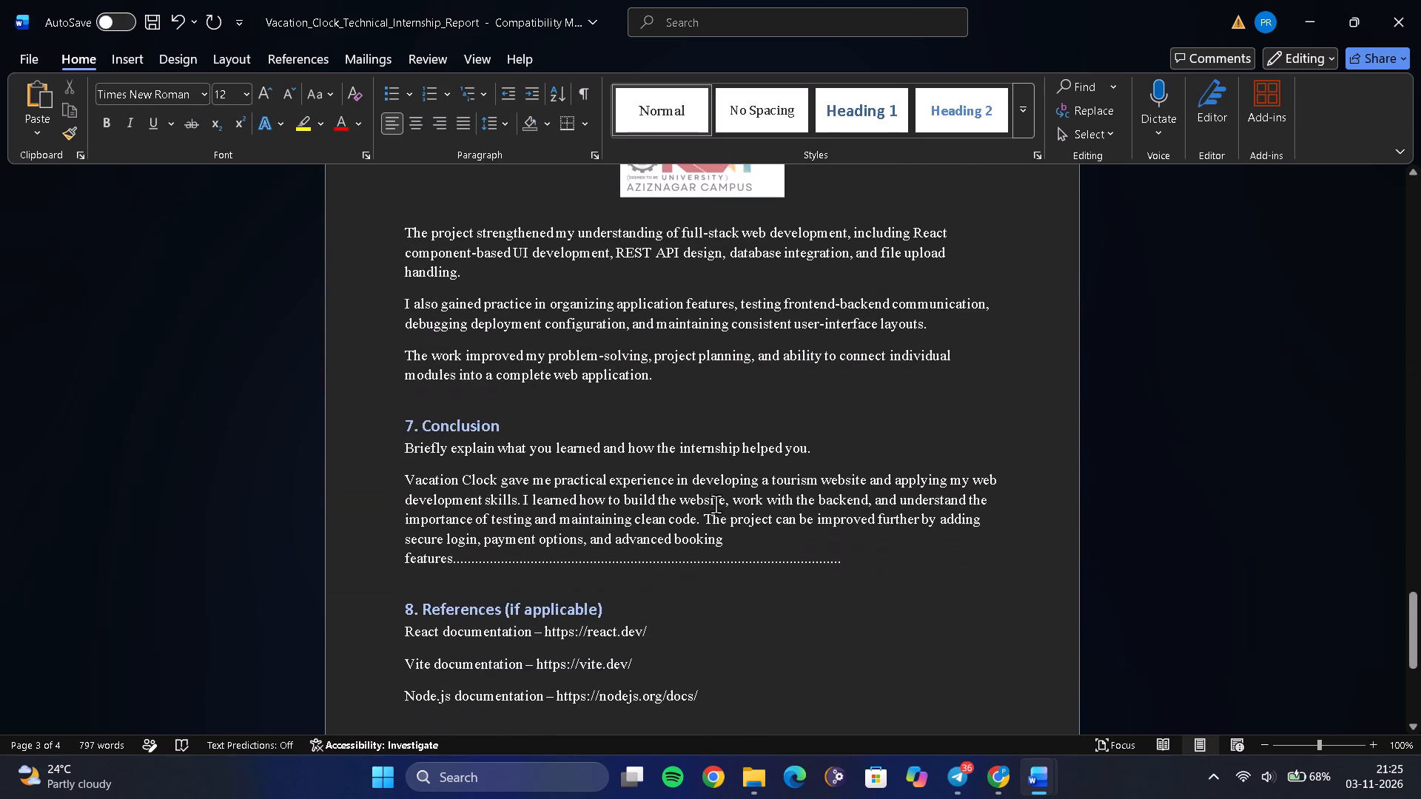
scroll(716, 504, down, 1)
scroll(716, 504, up, 2)
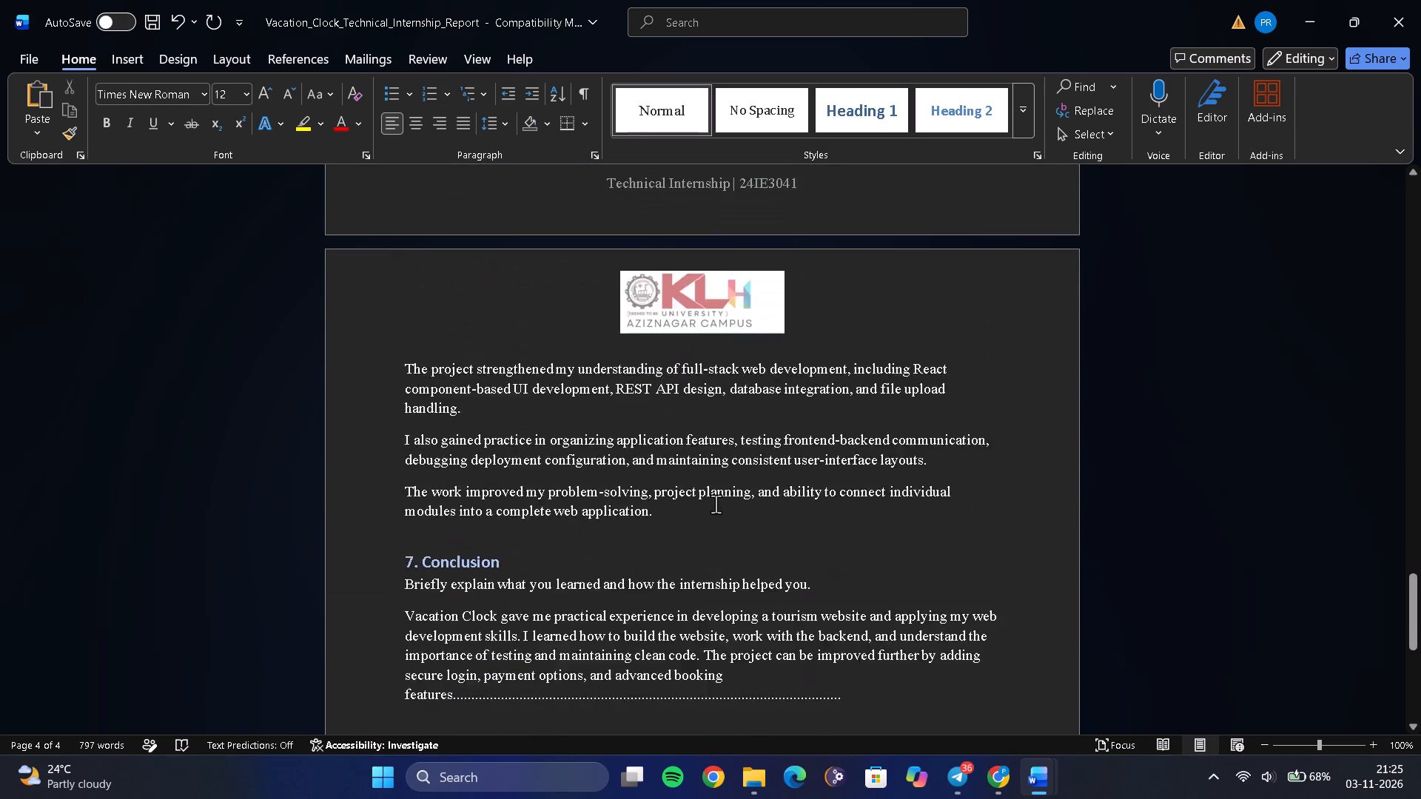
scroll(716, 504, up, 1)
scroll(716, 504, down, 1)
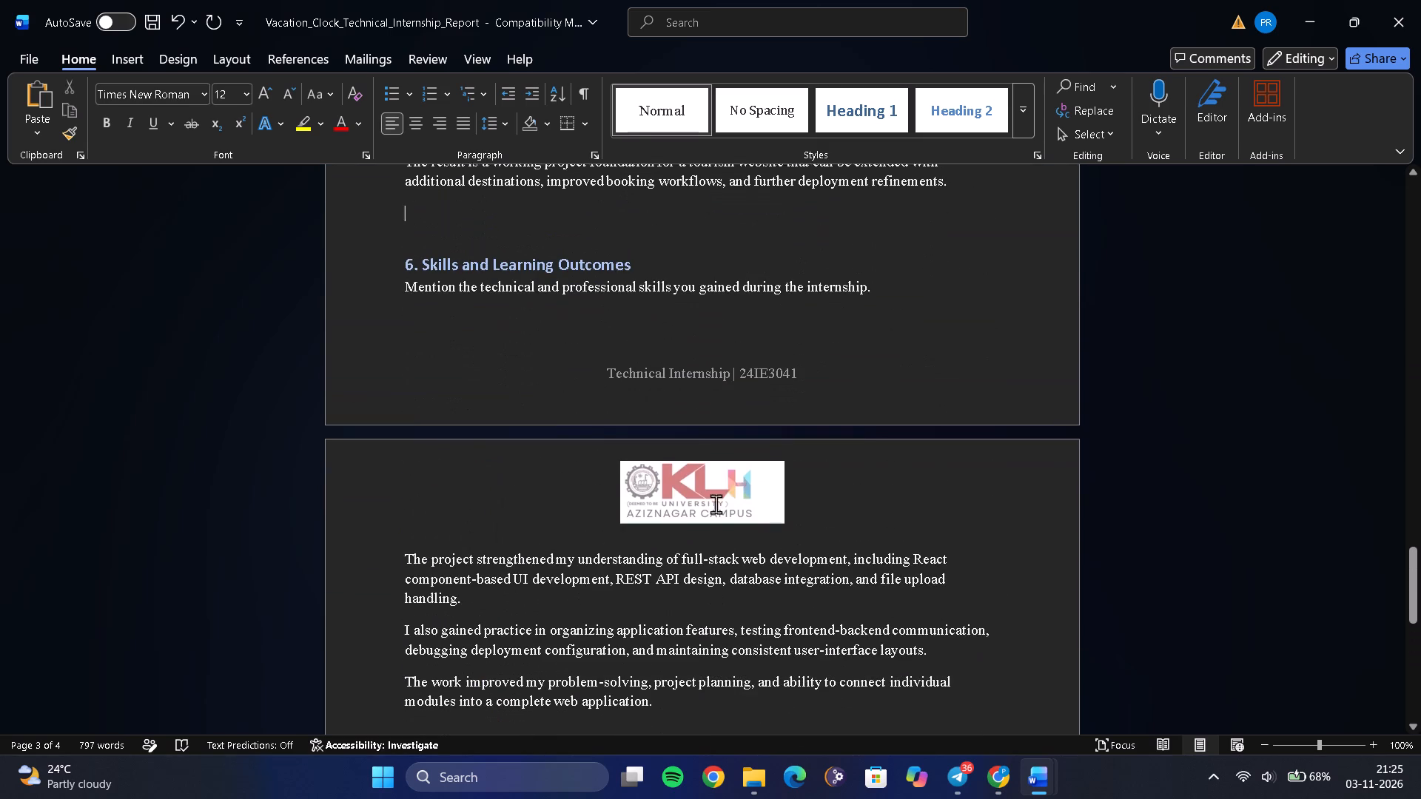
scroll(716, 504, down, 1)
scroll(716, 504, up, 2)
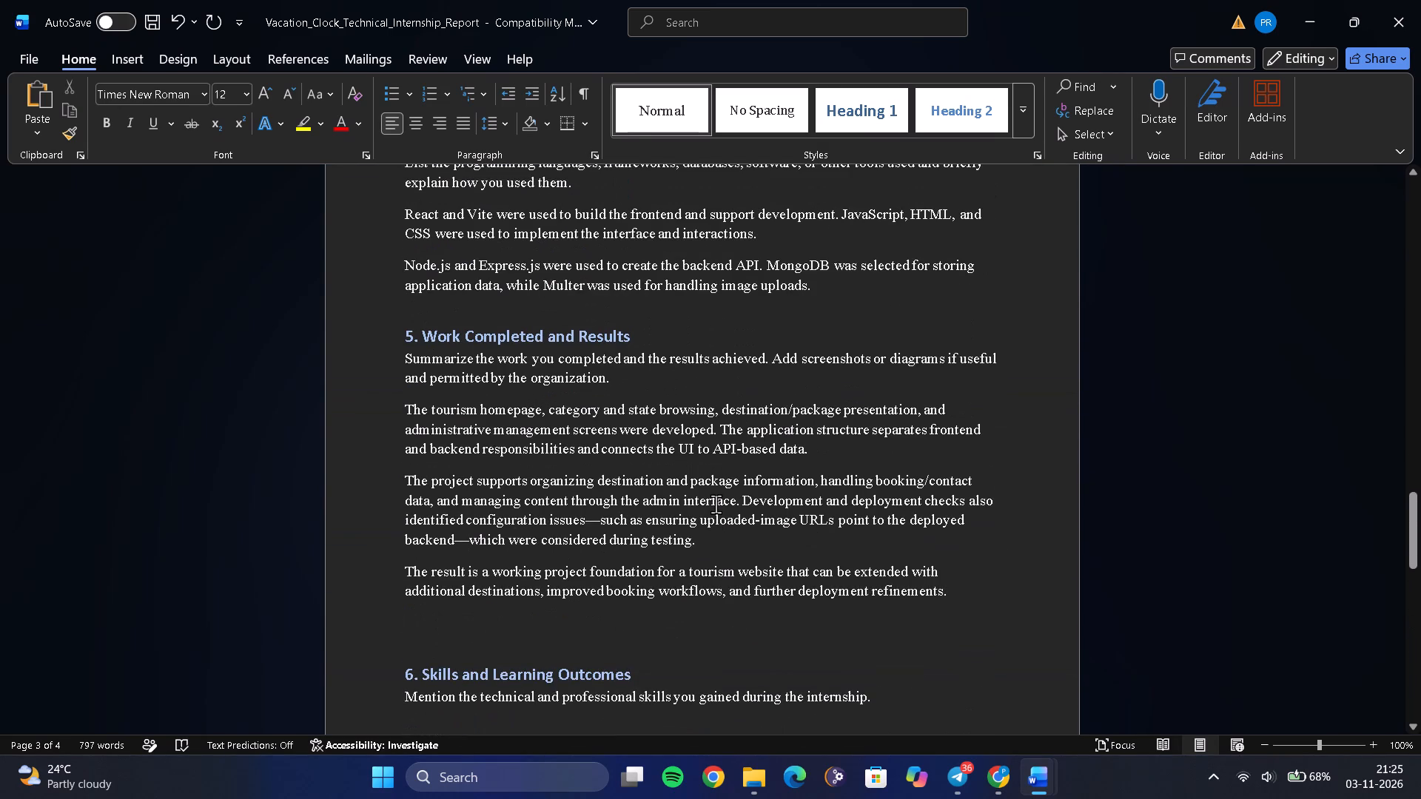
scroll(716, 504, up, 1)
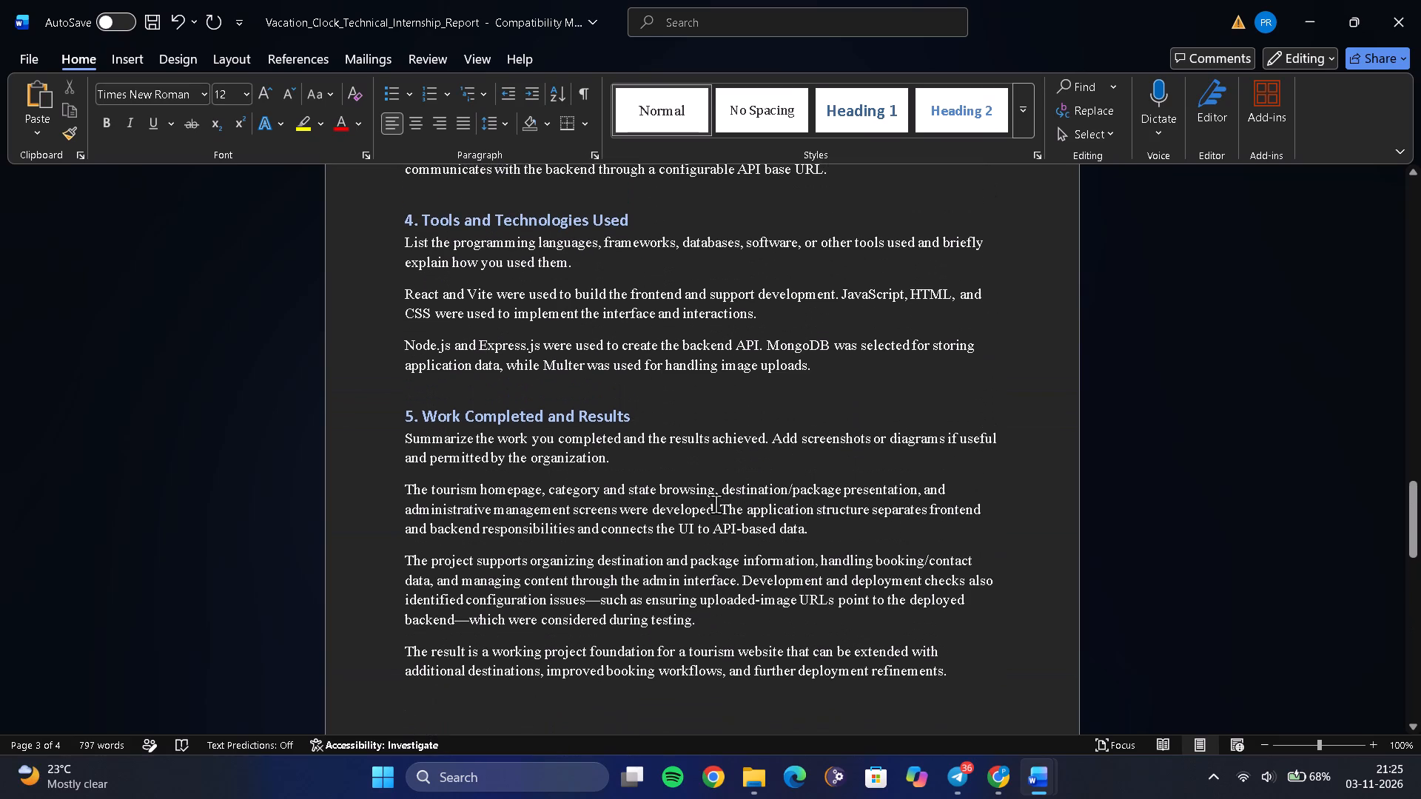
scroll(716, 504, up, 1)
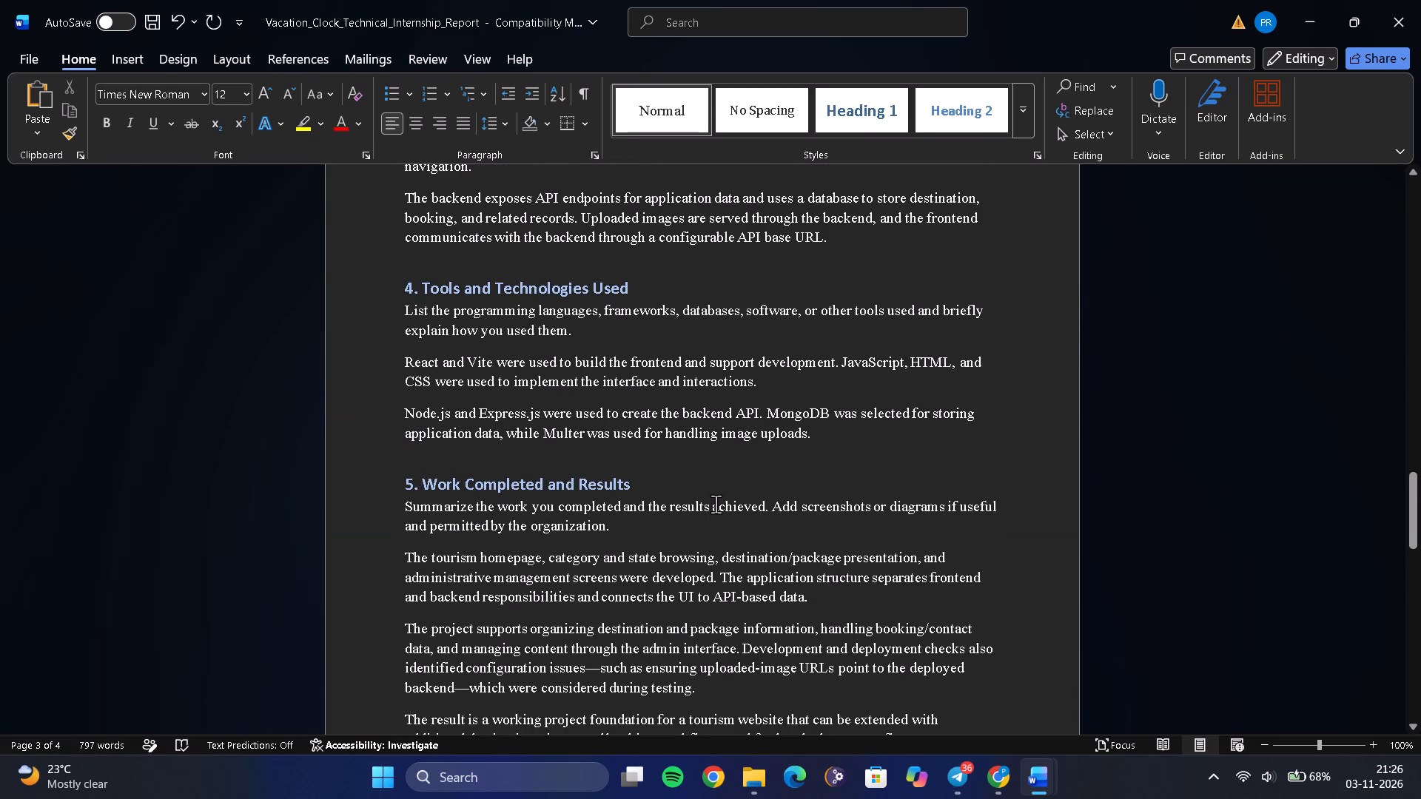
scroll(716, 504, down, 1)
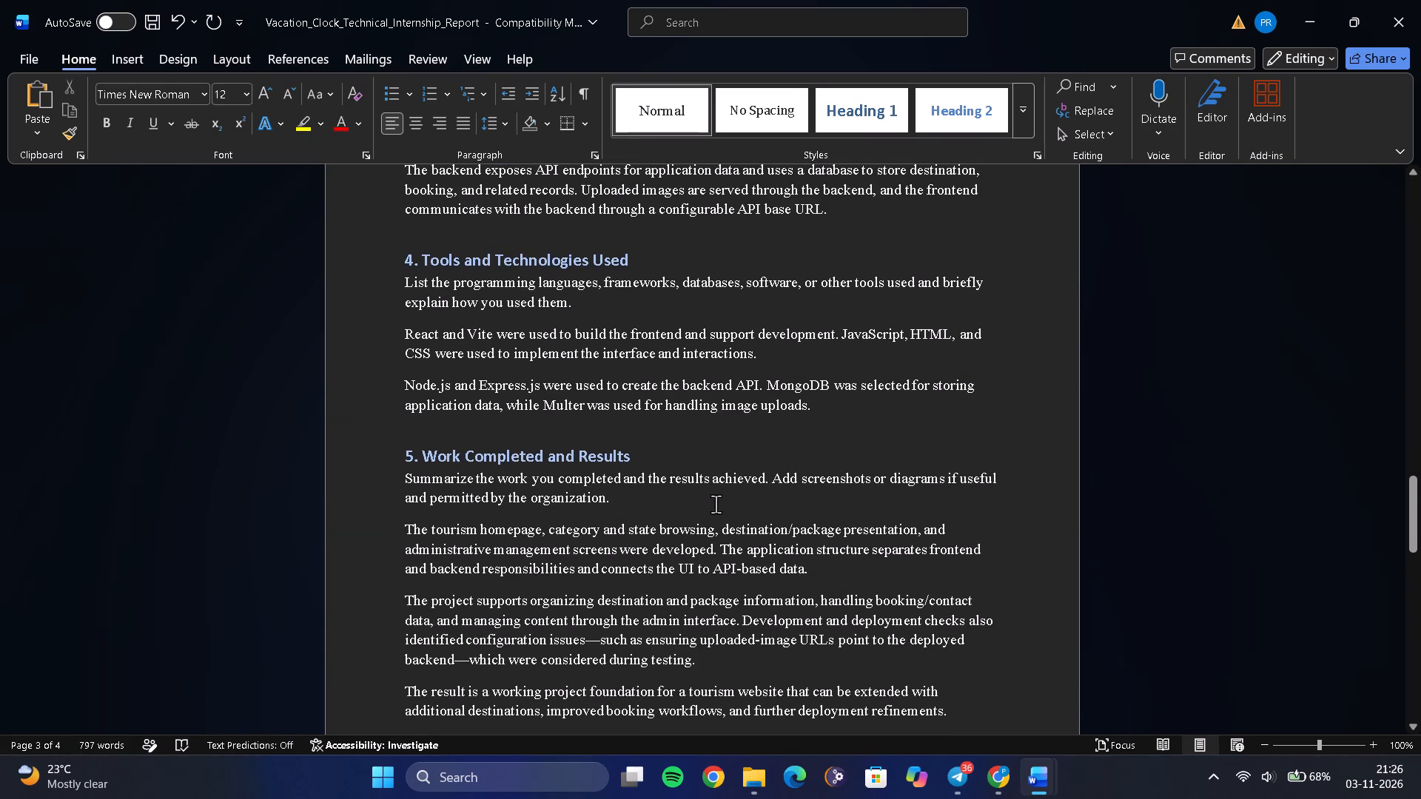
scroll(716, 504, down, 1)
scroll(716, 504, up, 2)
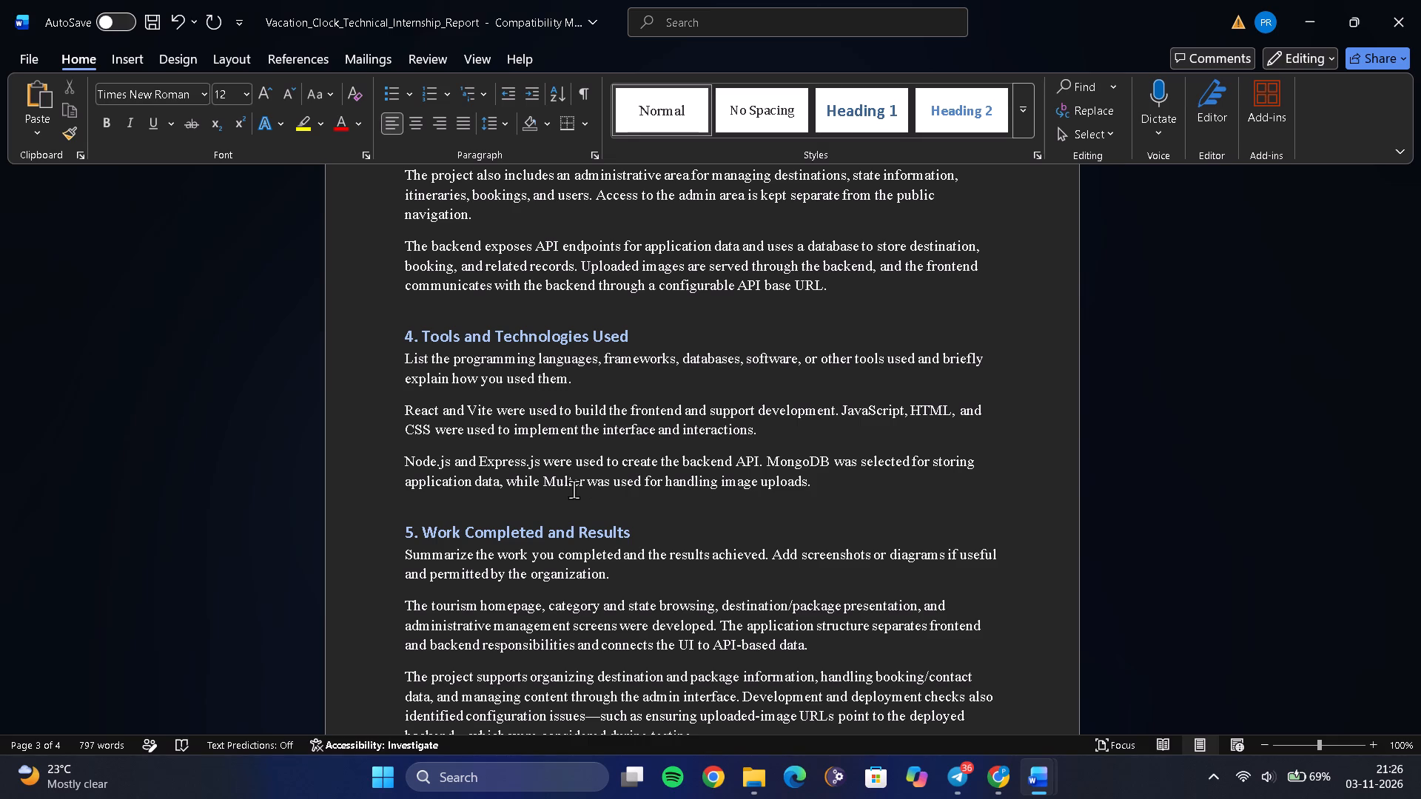
Under 4. Tools and Technologies Used, replace "Multer" in the image-uploads sentence, beginning the new word with "clo".
click(585, 485)
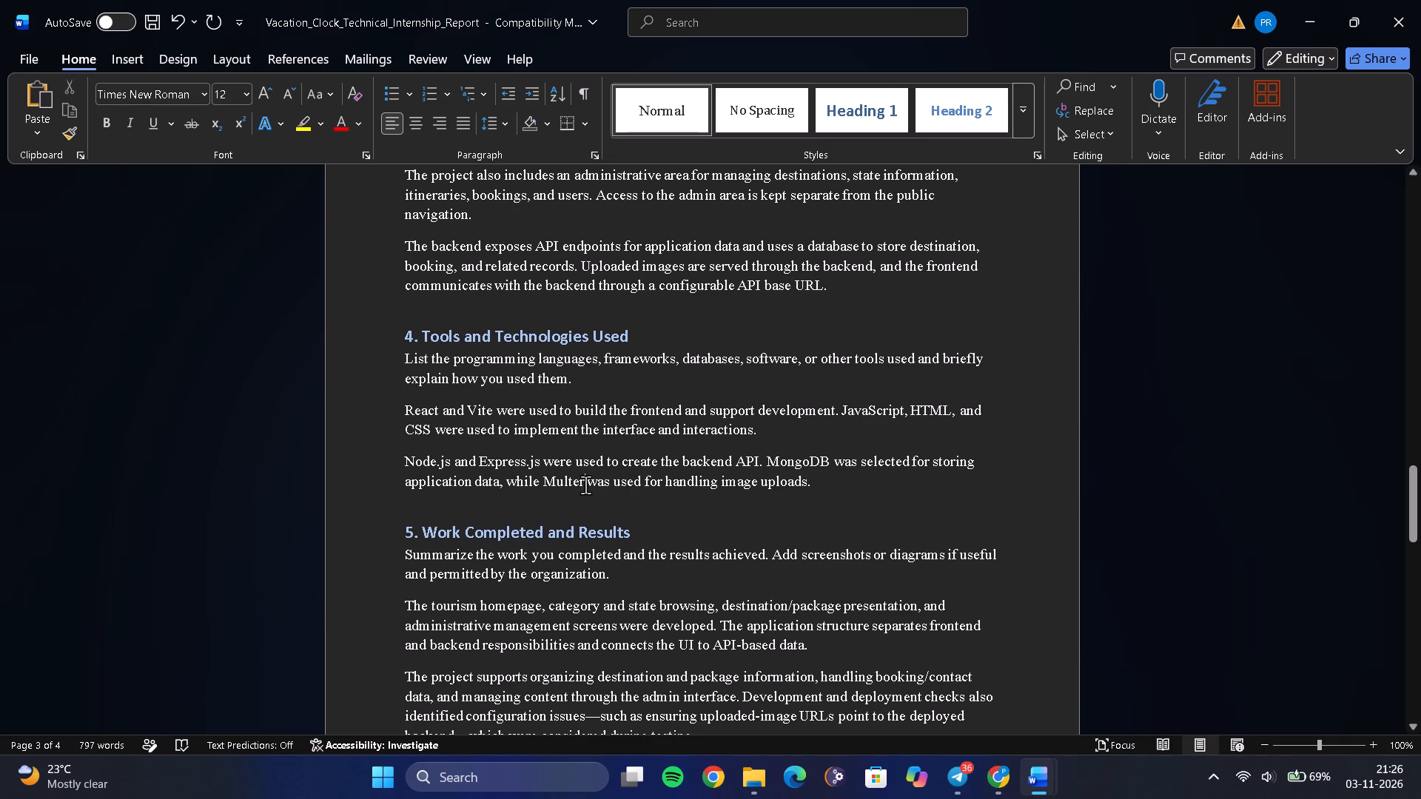
key(BackSpace)
key(BackSpace)
key(BackSpace)
key(BackSpace)
key(BackSpace)
key(BackSpace)
key(BackSpace)
key(space)
text(clo)
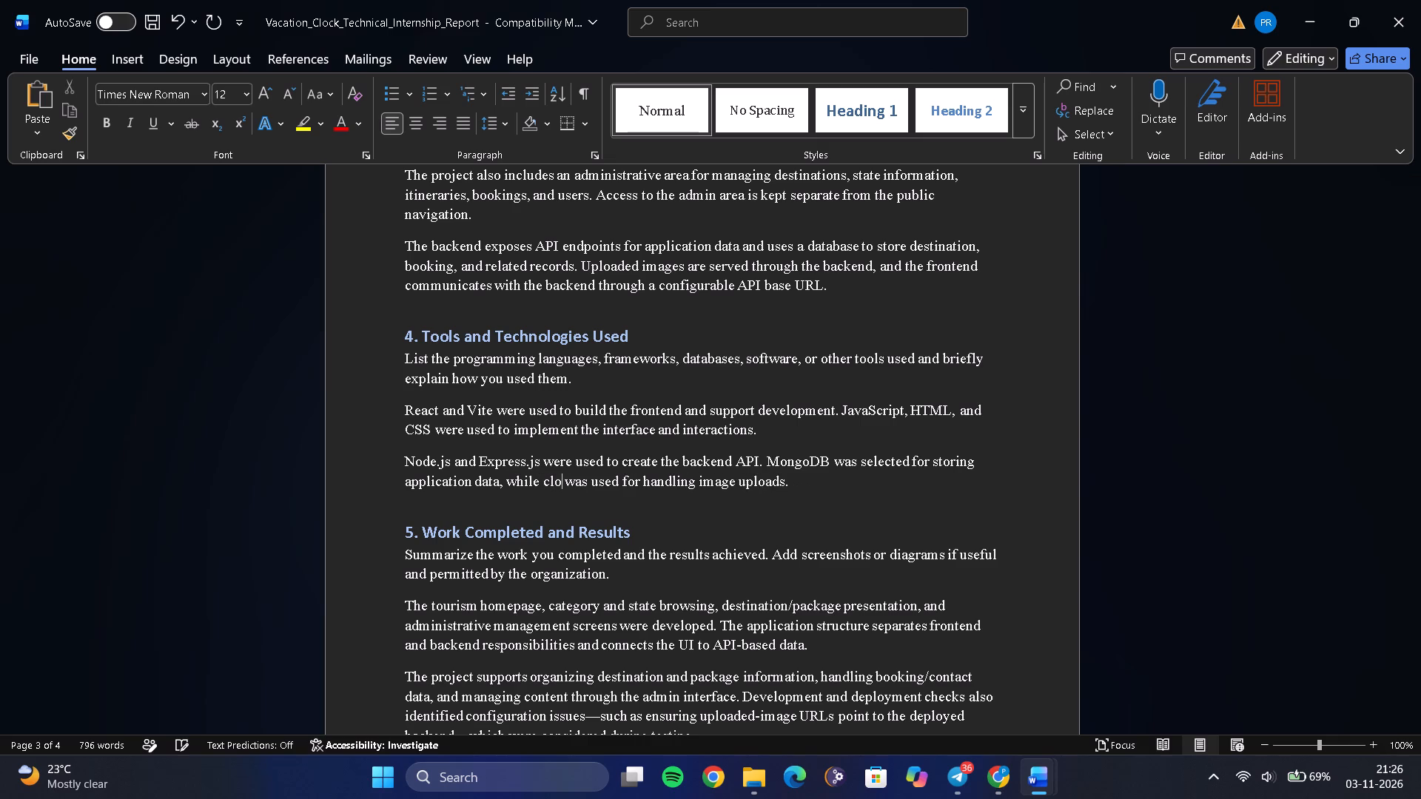
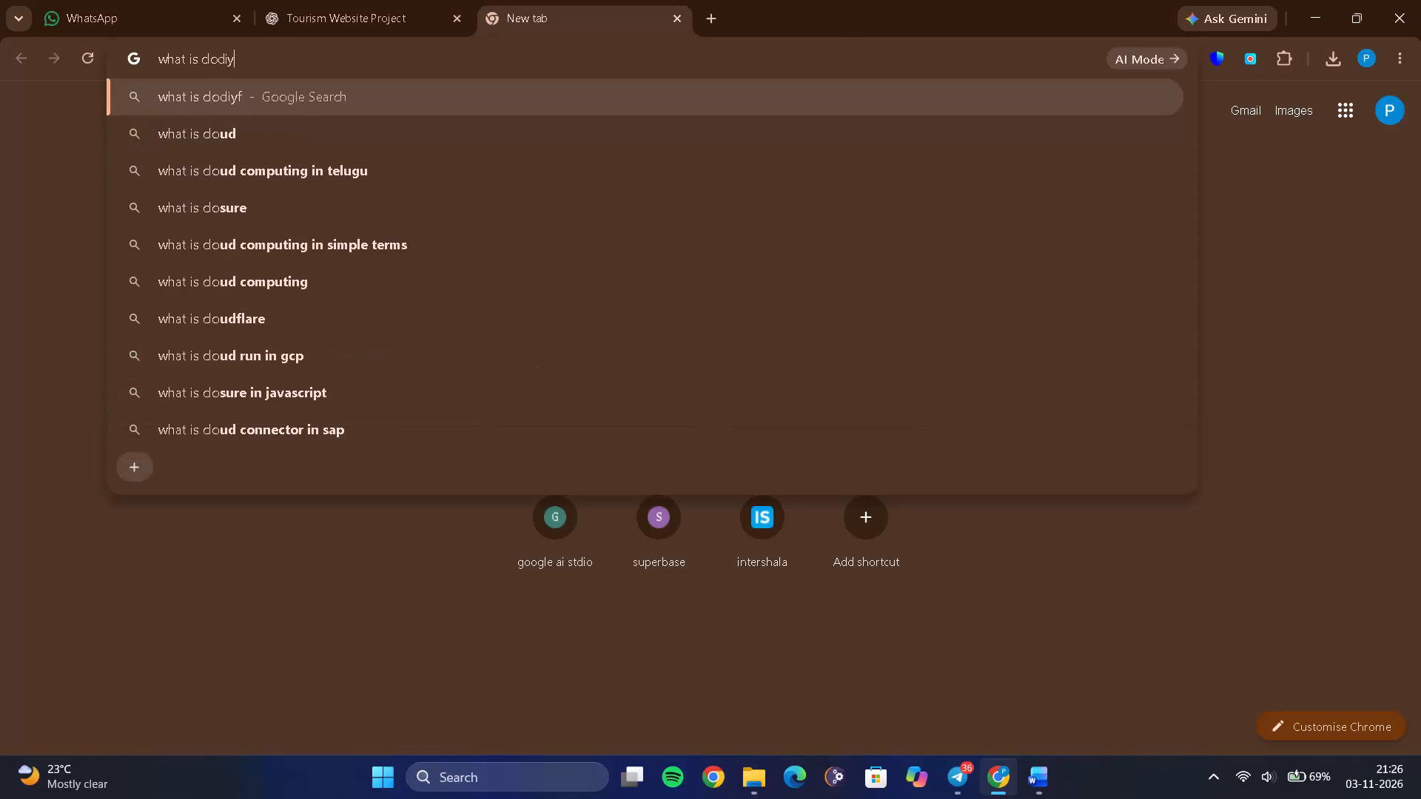
Search the web for "what is clodyfy".
key(BackSpace)
key(BackSpace)
text(yfy)
key(Return)
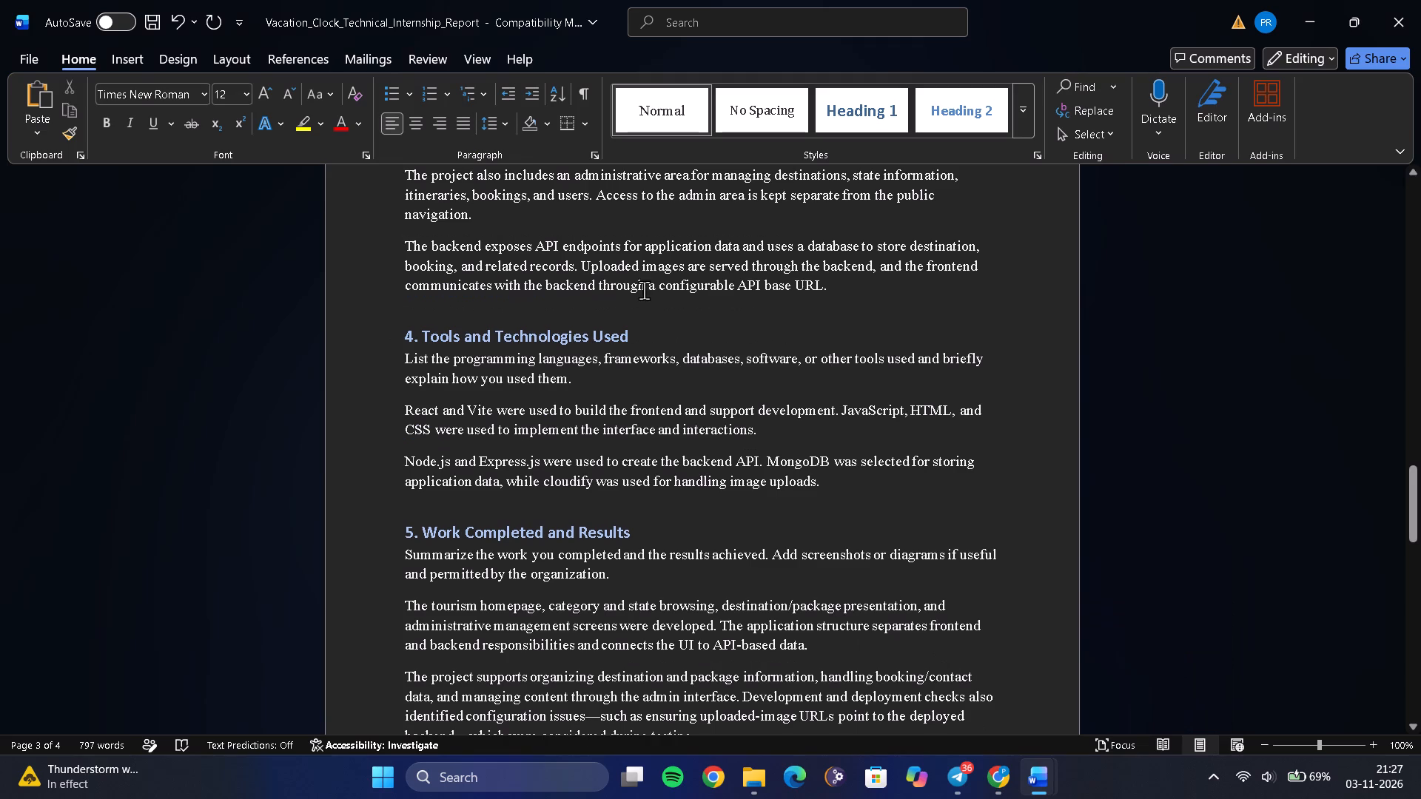
scroll(644, 290, up, 1)
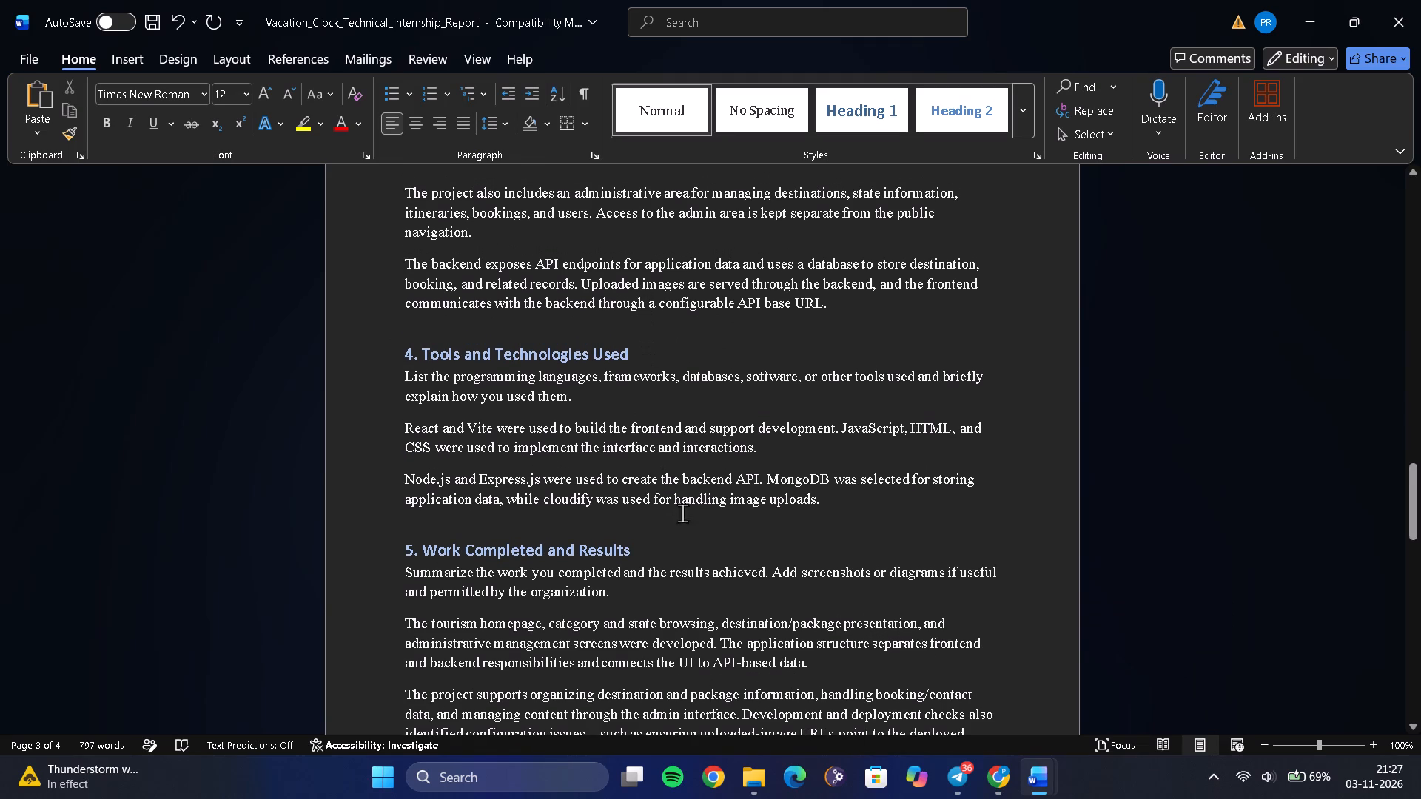
scroll(693, 521, down, 1)
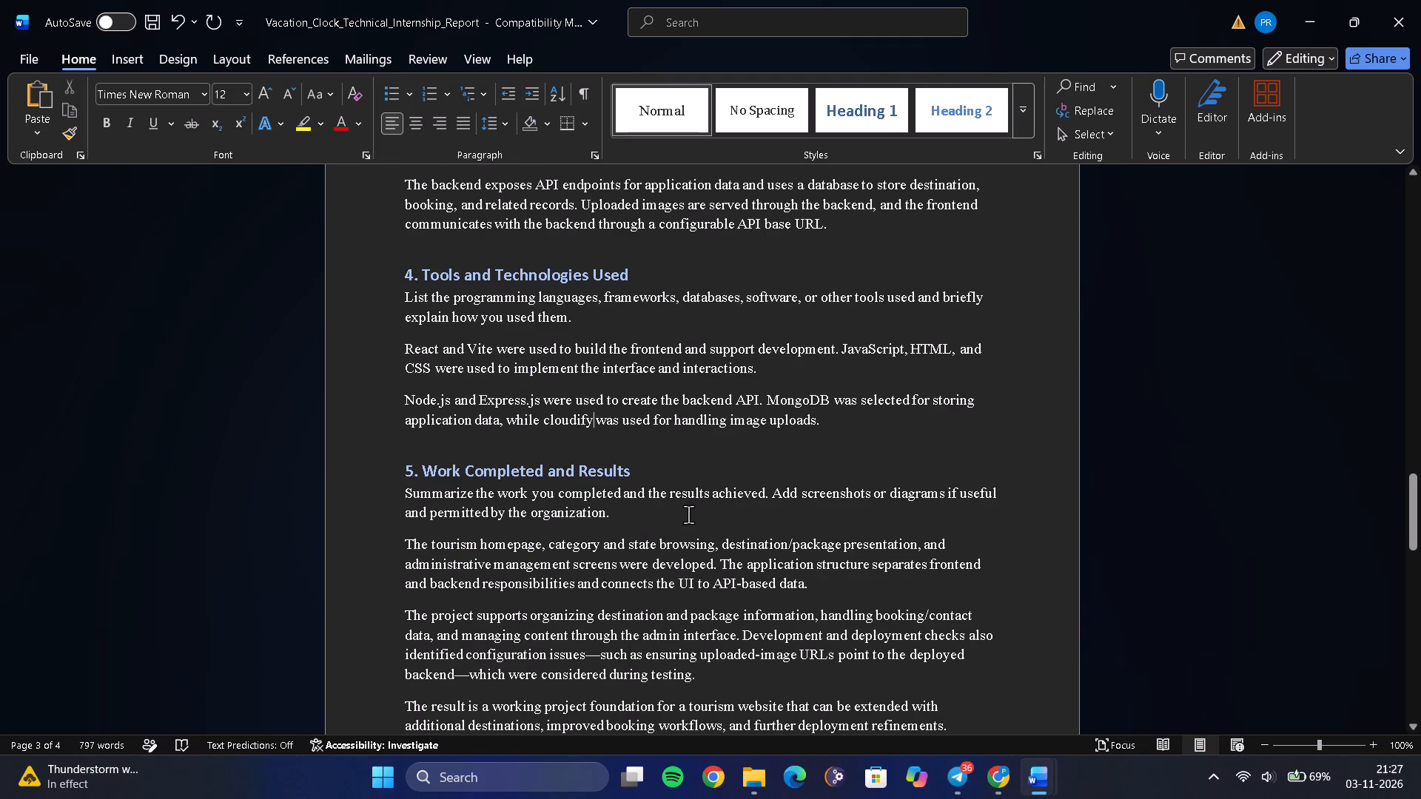
scroll(688, 514, down, 3)
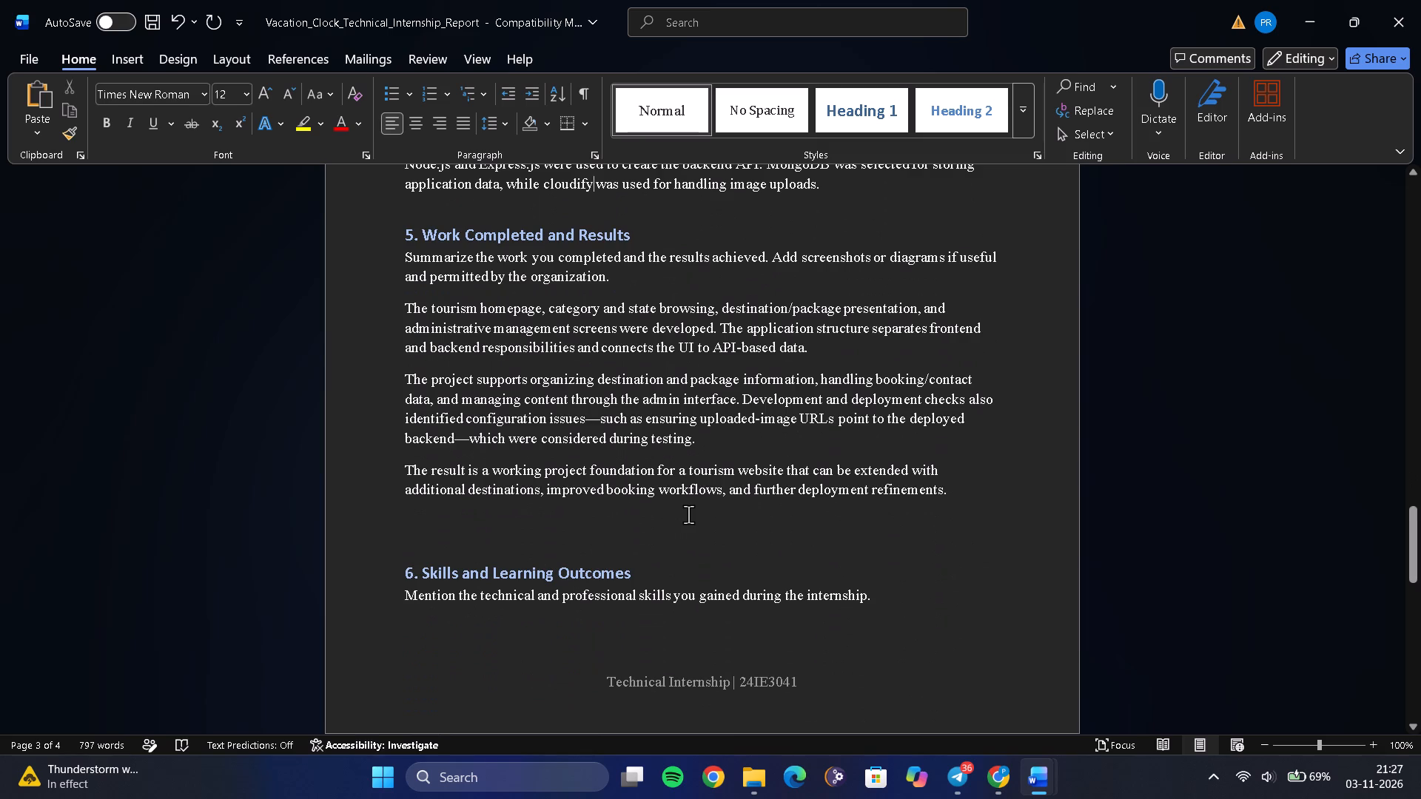
scroll(688, 514, down, 2)
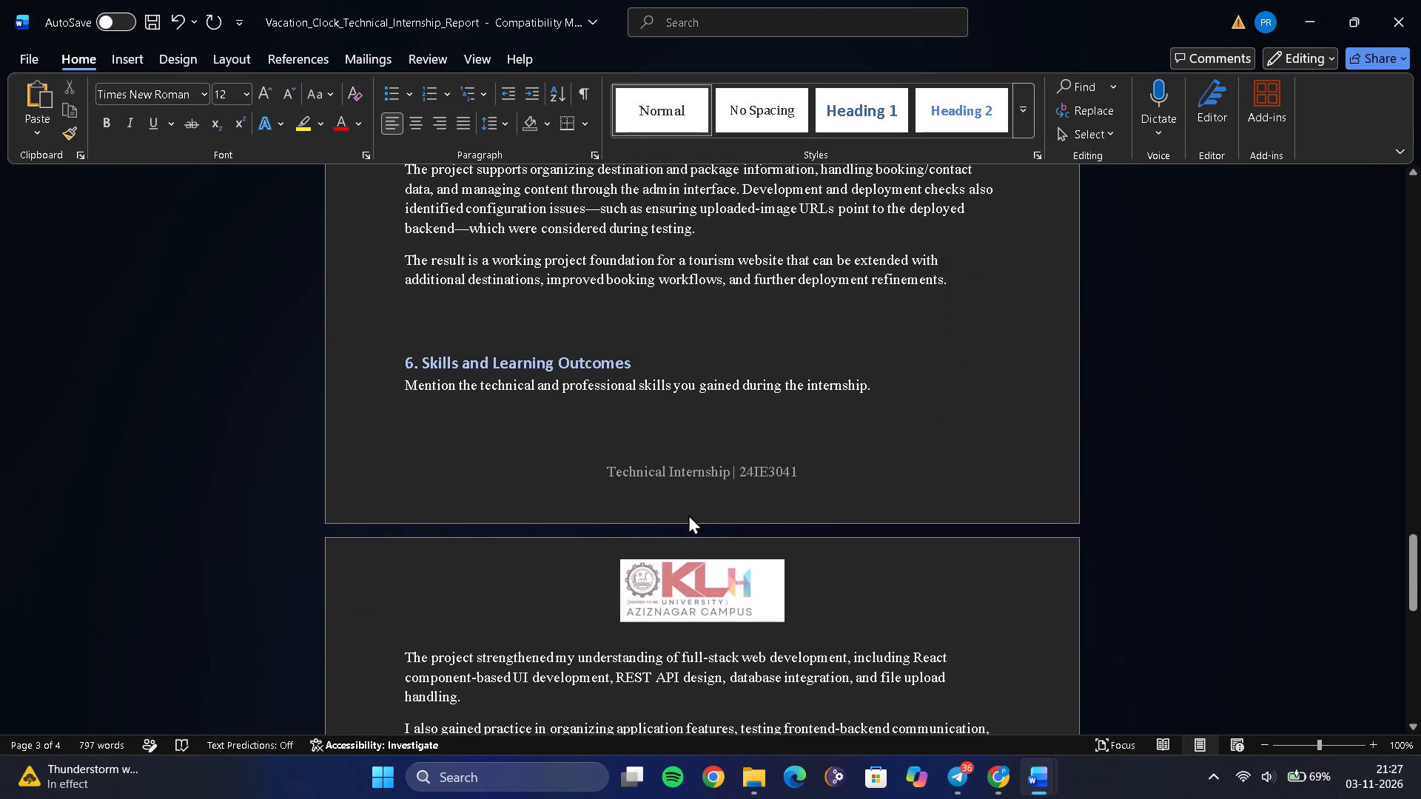
scroll(688, 514, down, 2)
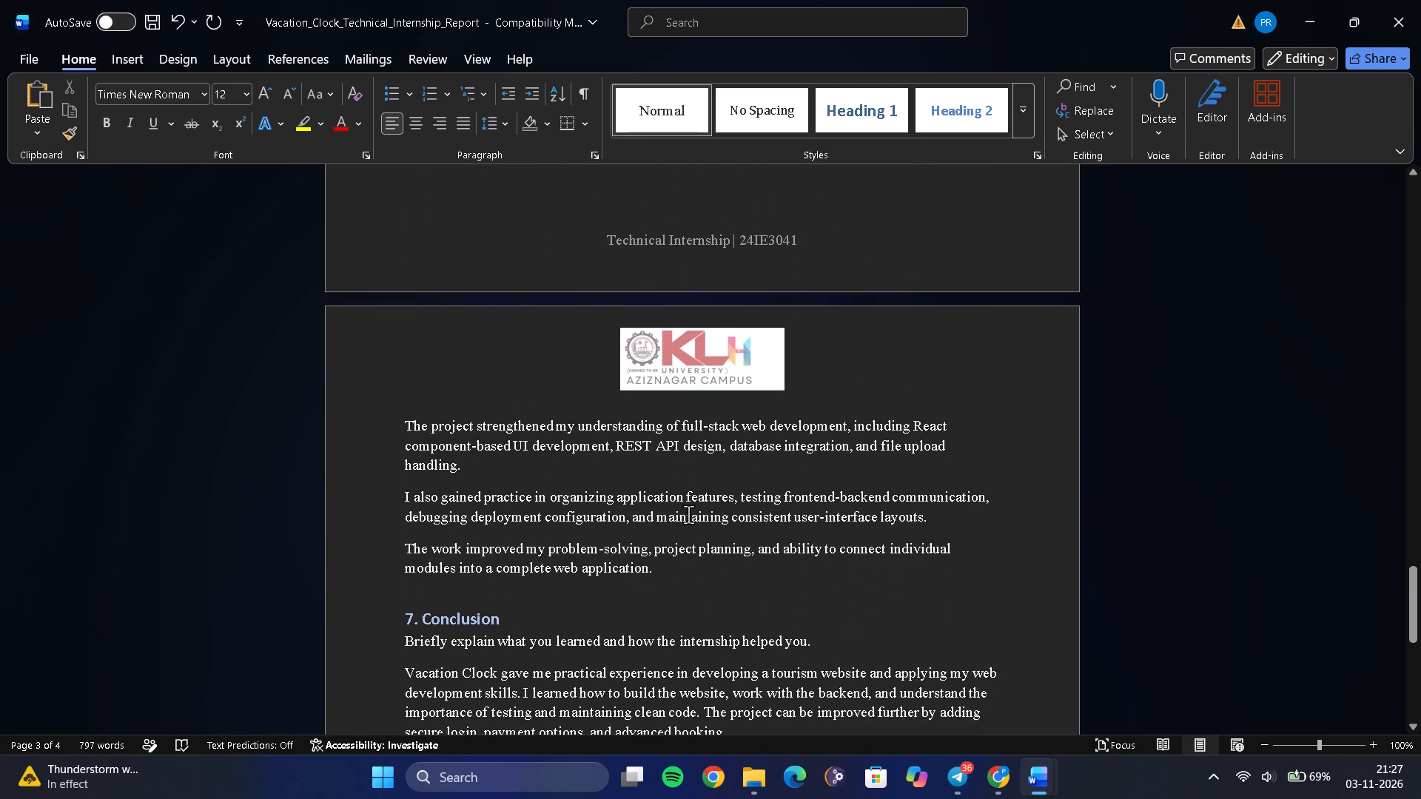
scroll(688, 514, down, 3)
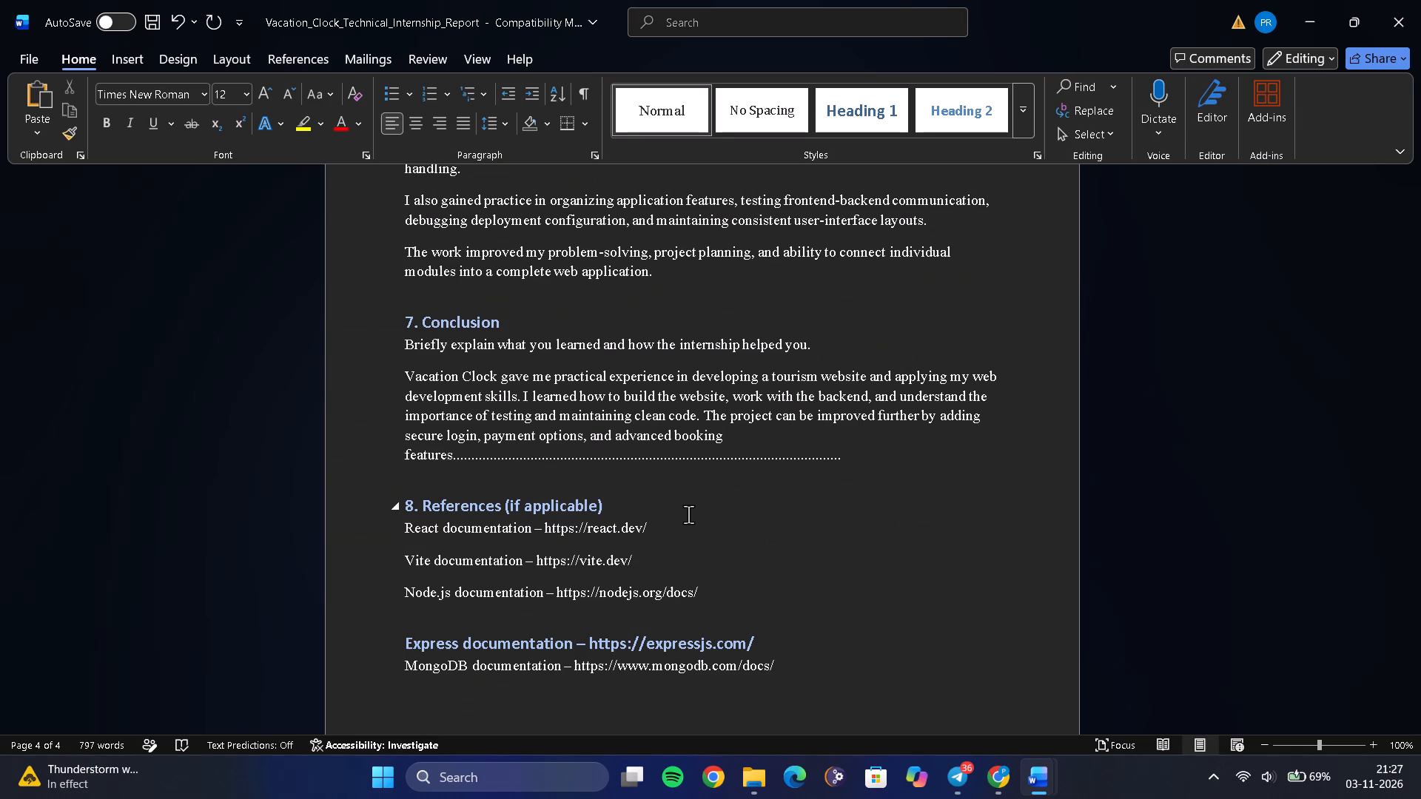
Delete the React, Vite and Node.js documentation lines under 8. References (if applicable).
drag(406, 522, 678, 594)
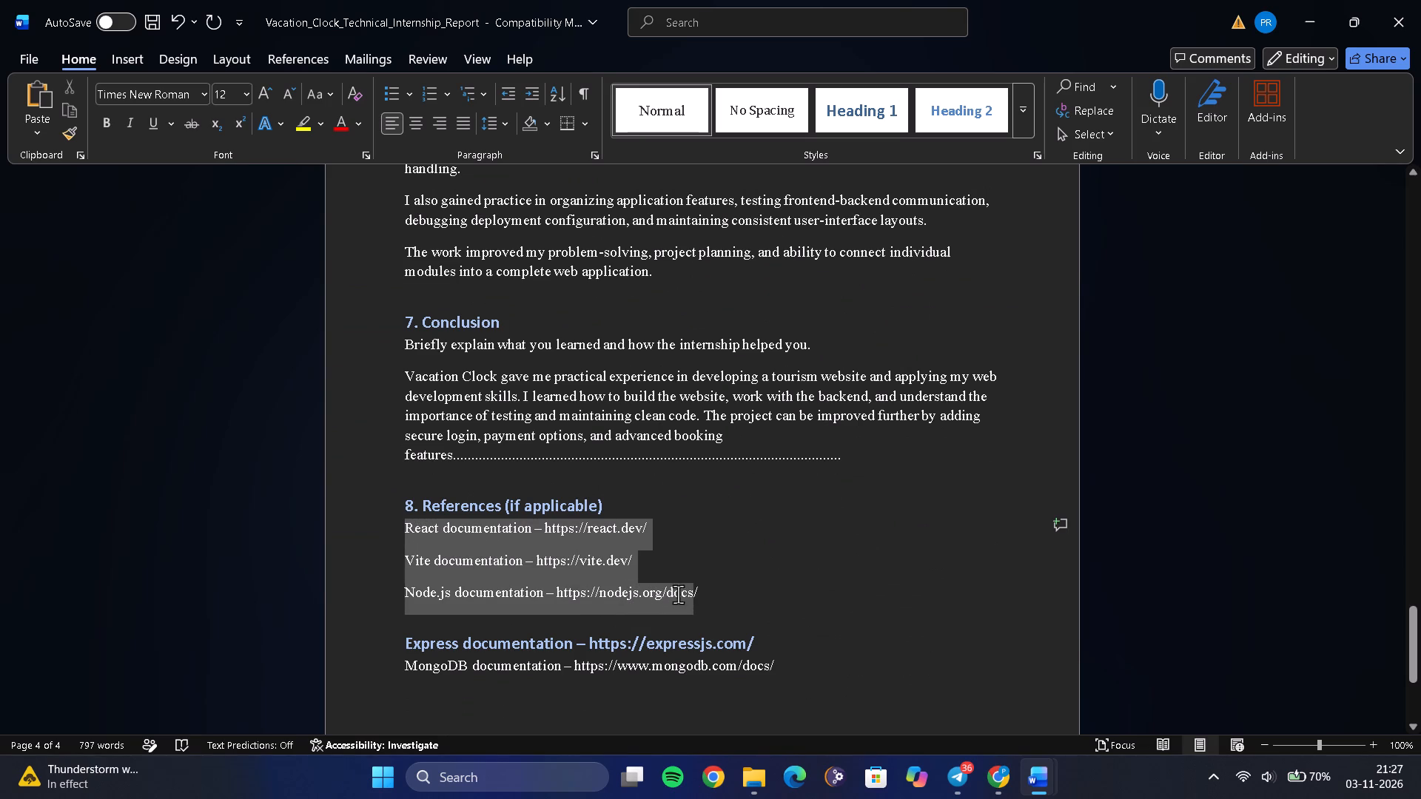
drag(678, 594, 701, 588)
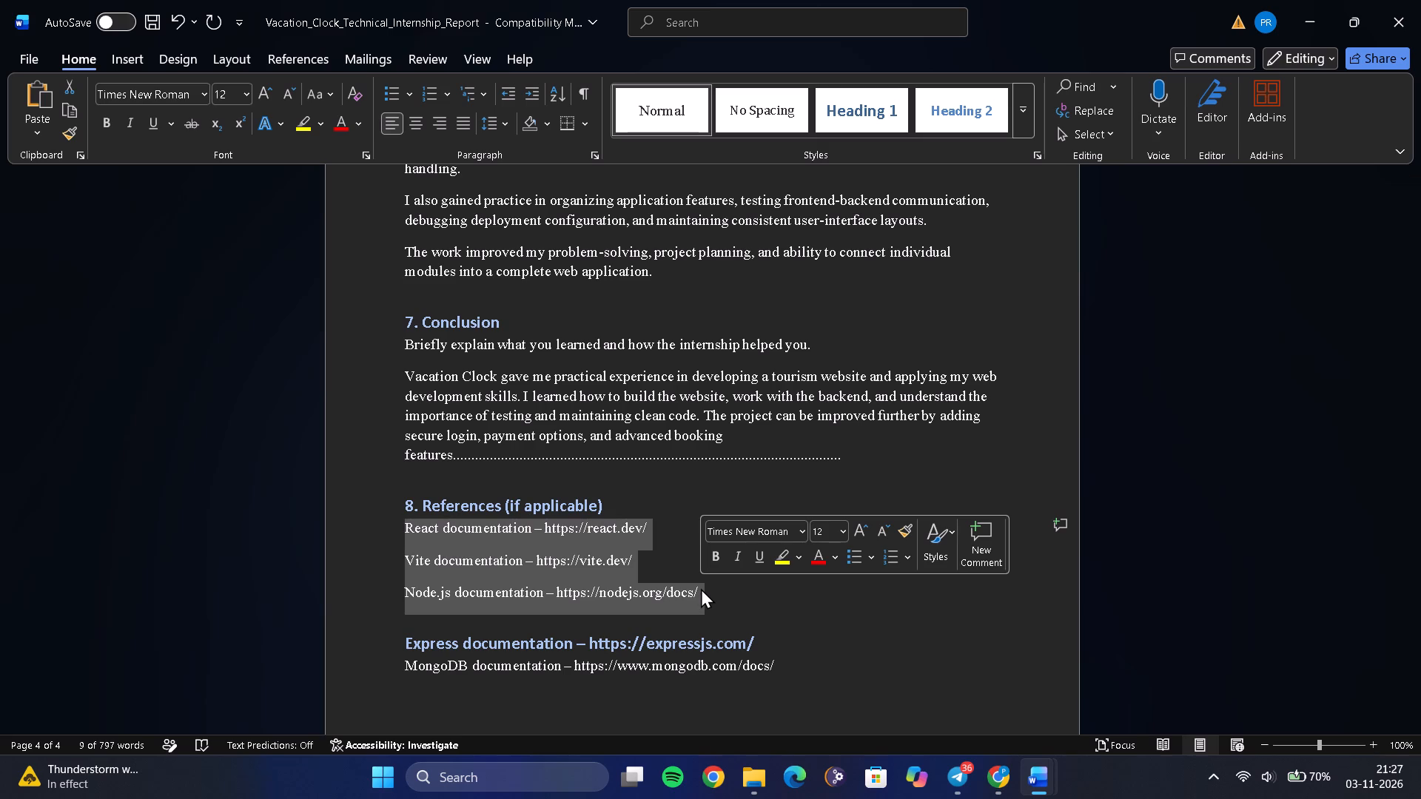
key(BackSpace)
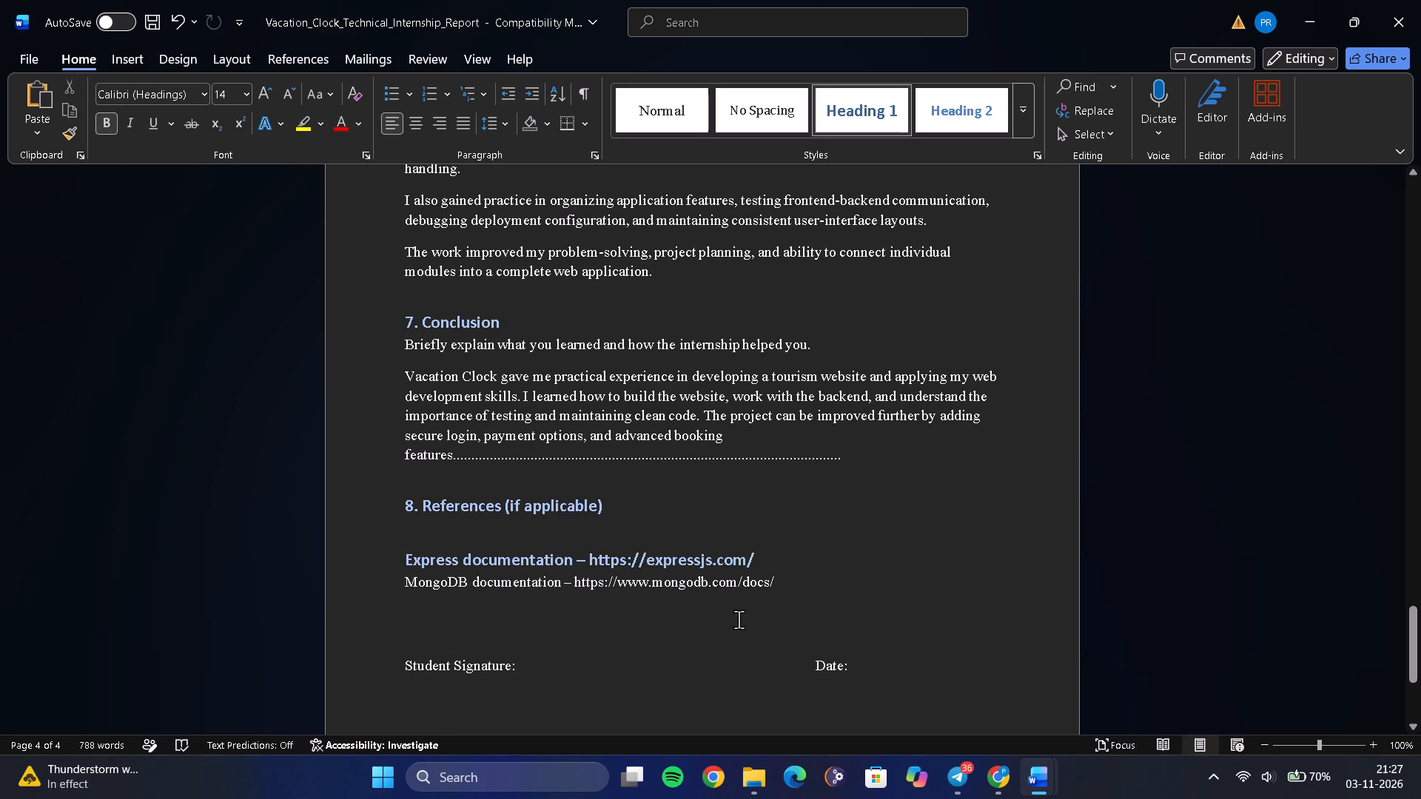
Add a "Deployed Link:" line directly below the 8. References (if applicable) heading, followed by a new line.
scroll(739, 619, down, 1)
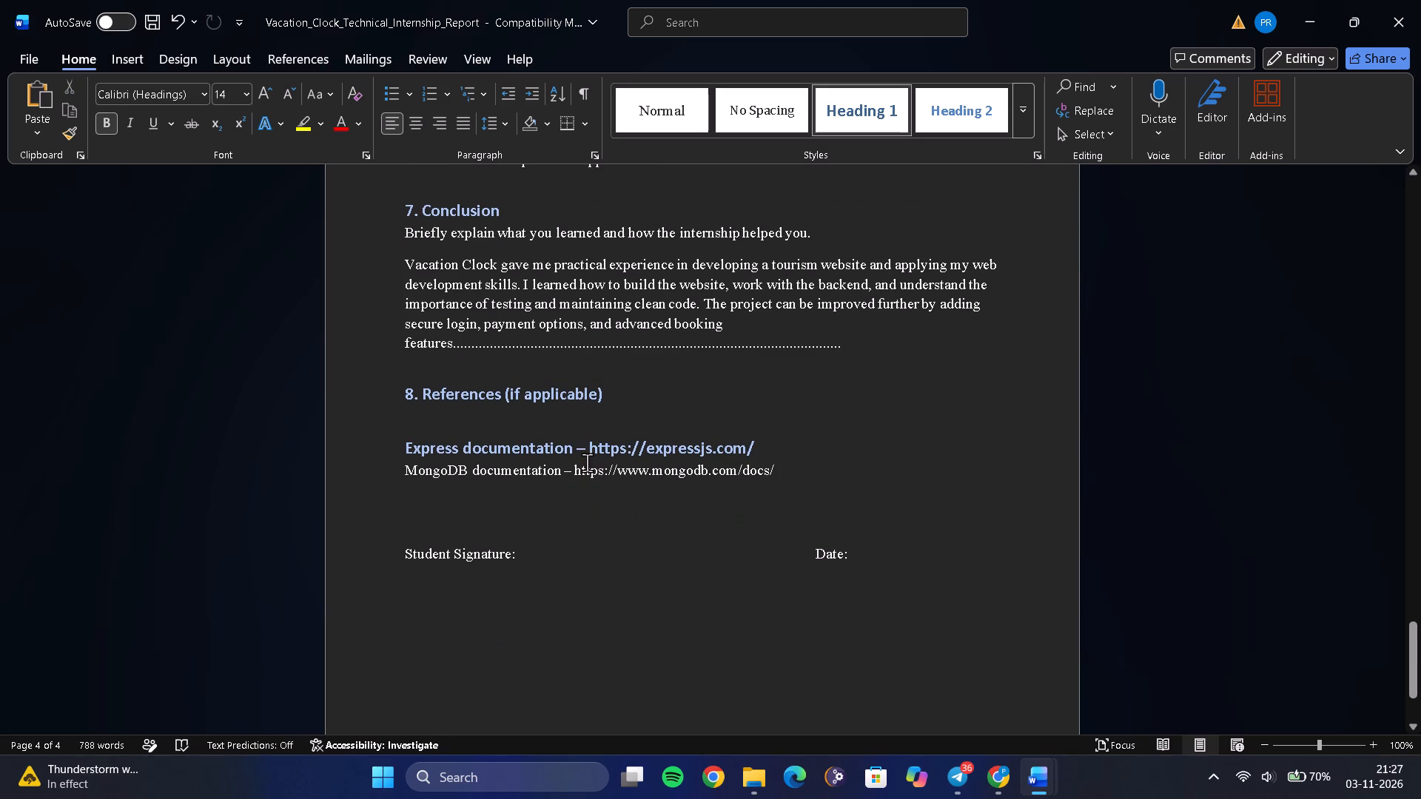
click(476, 414)
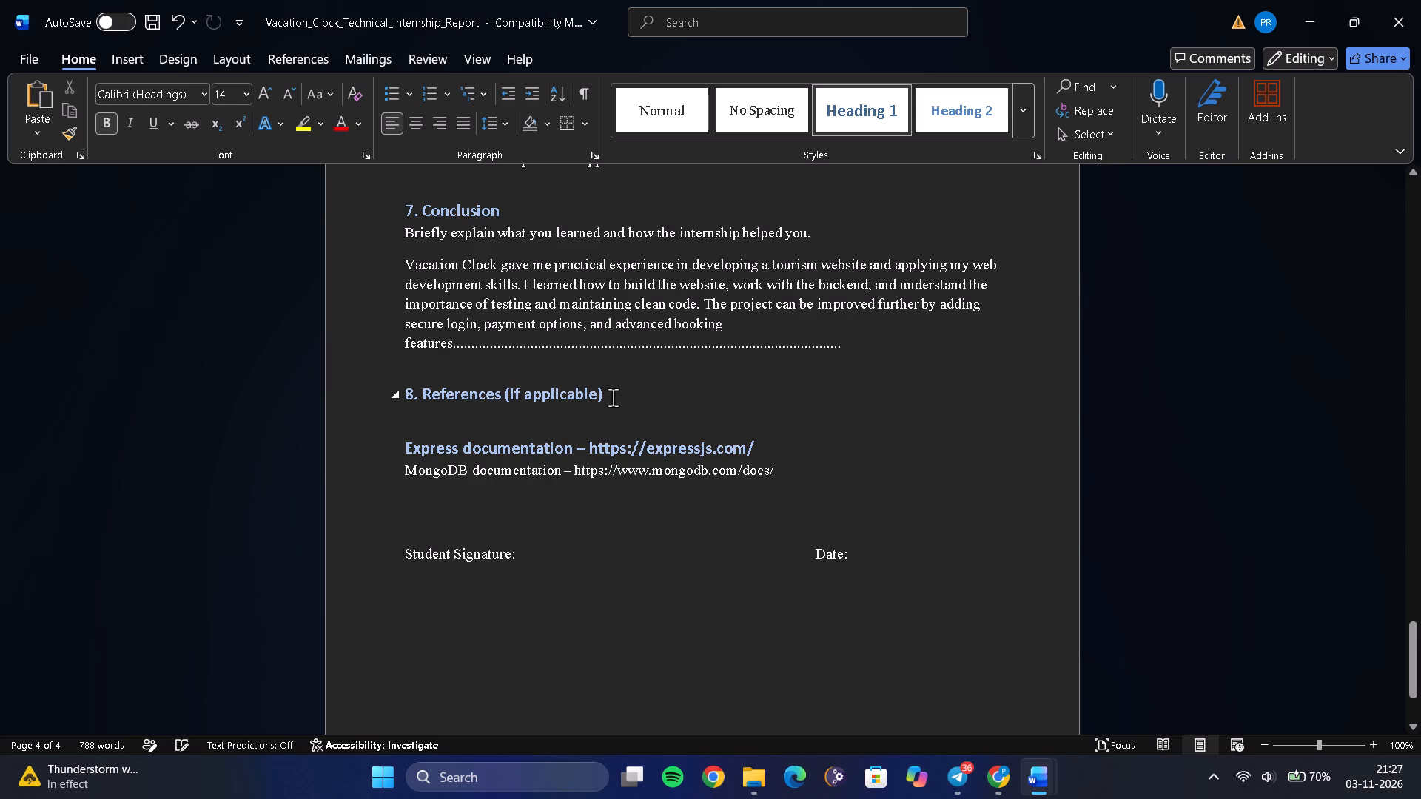
click(614, 397)
key(Return)
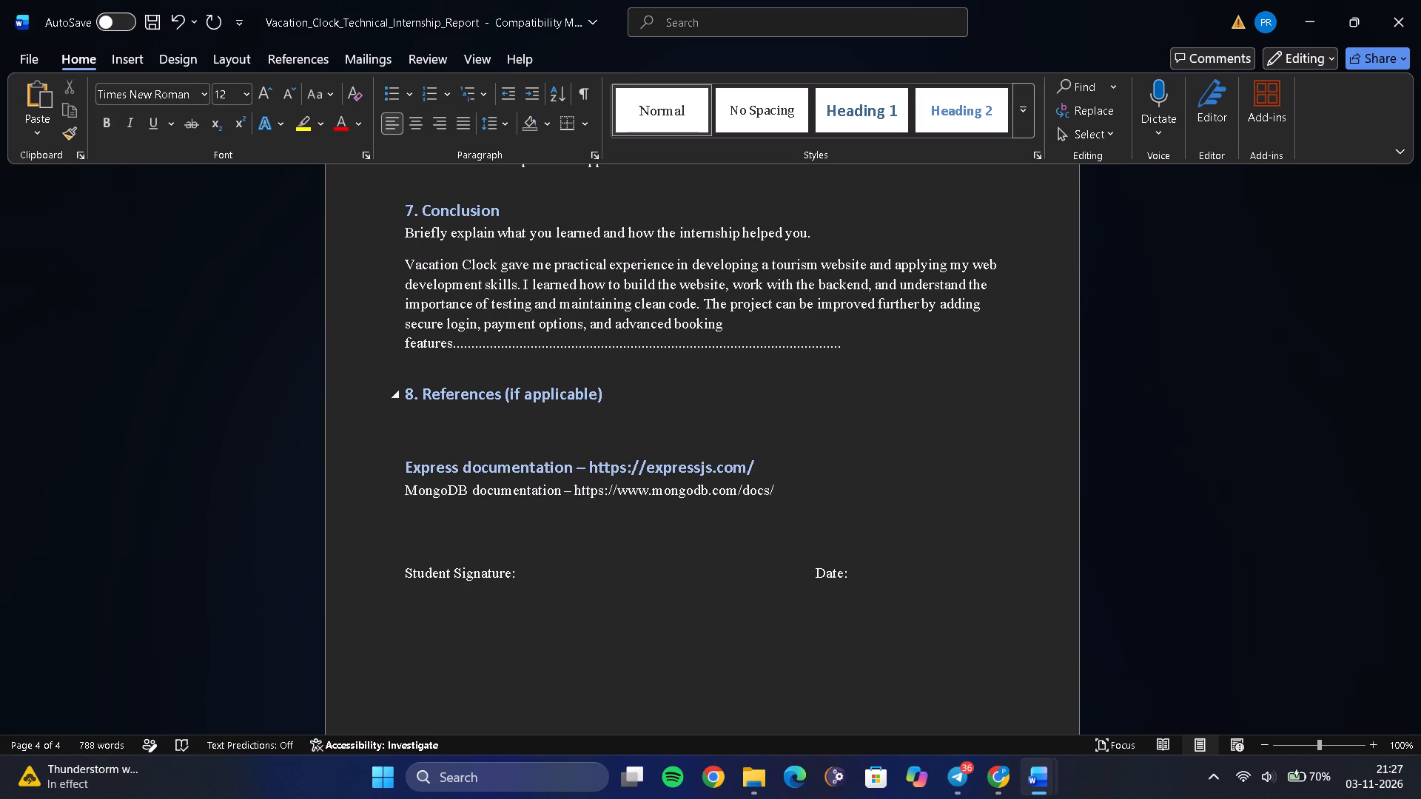
text(ployed)
key(space)
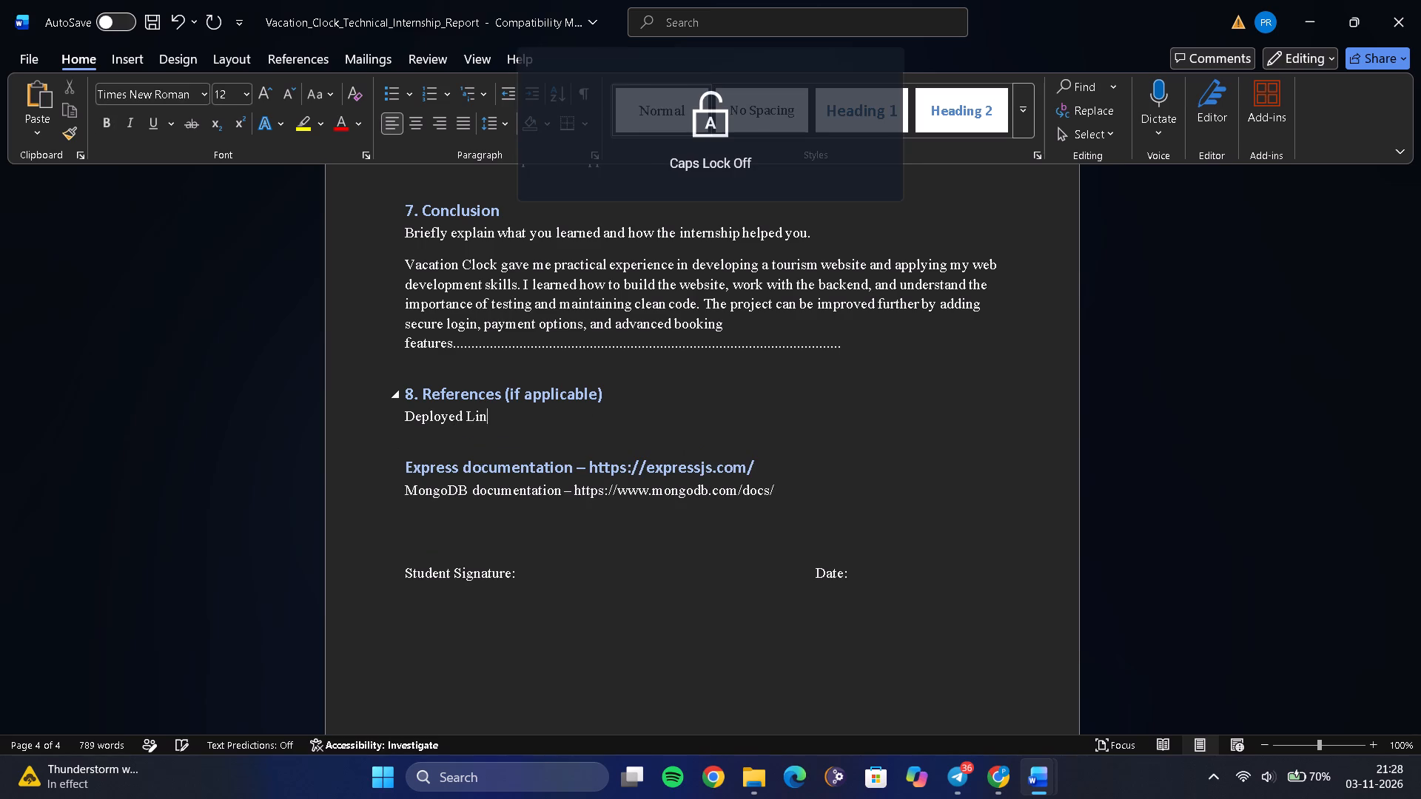
key(shift+colon)
key(Return)
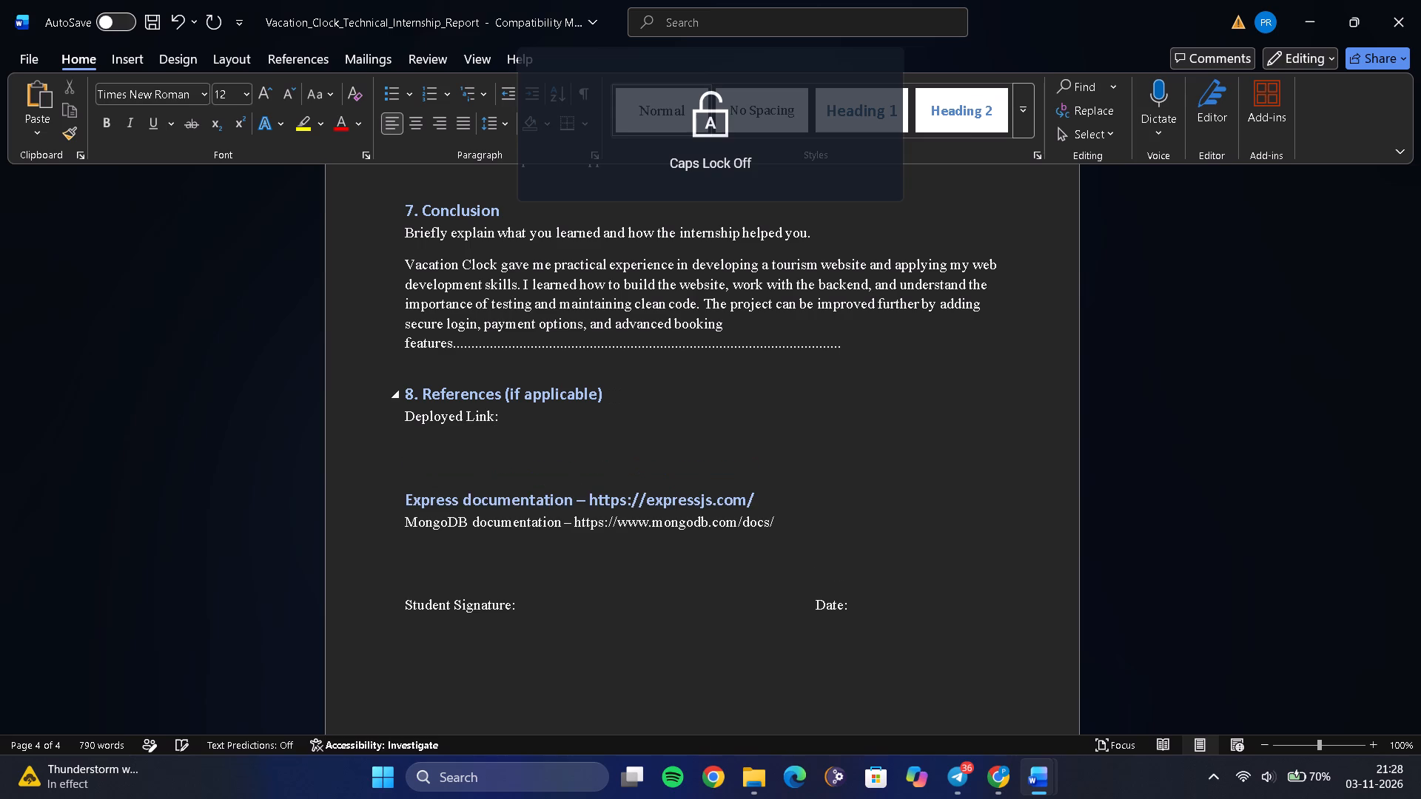
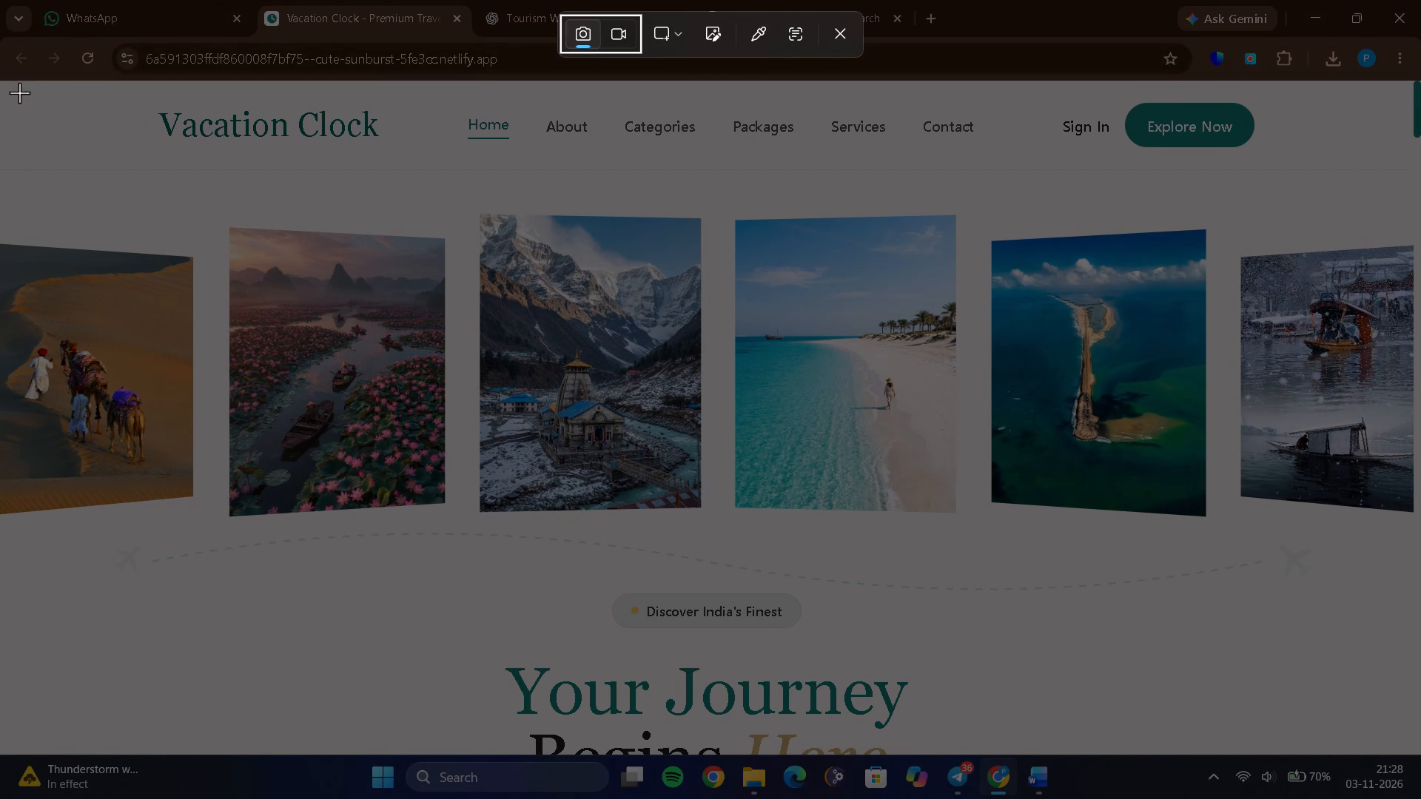
Capture a screenshot of the Vacation Clock homepage from its navigation header down to the Your Journey headline.
drag(11, 86, 1145, 746)
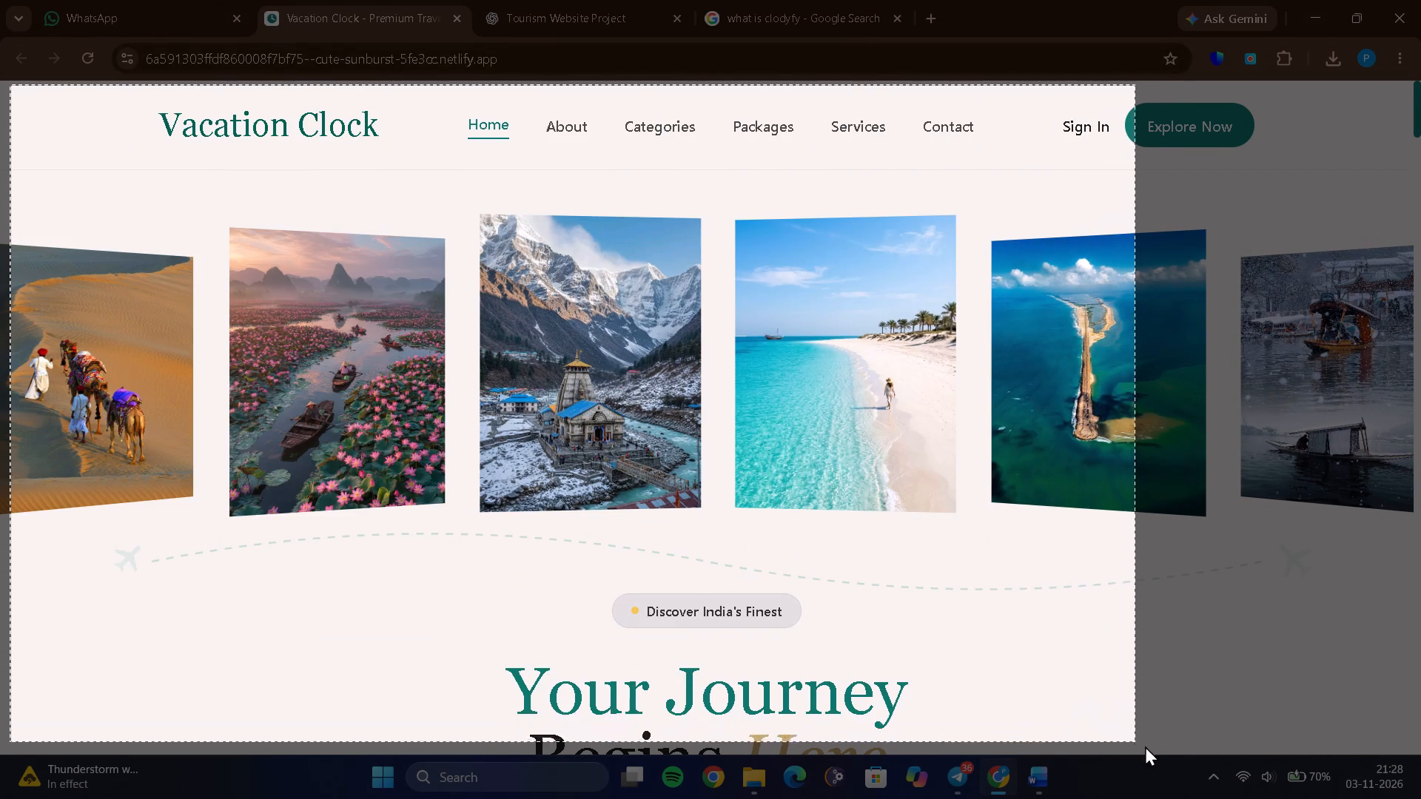
drag(1145, 746, 1420, 718)
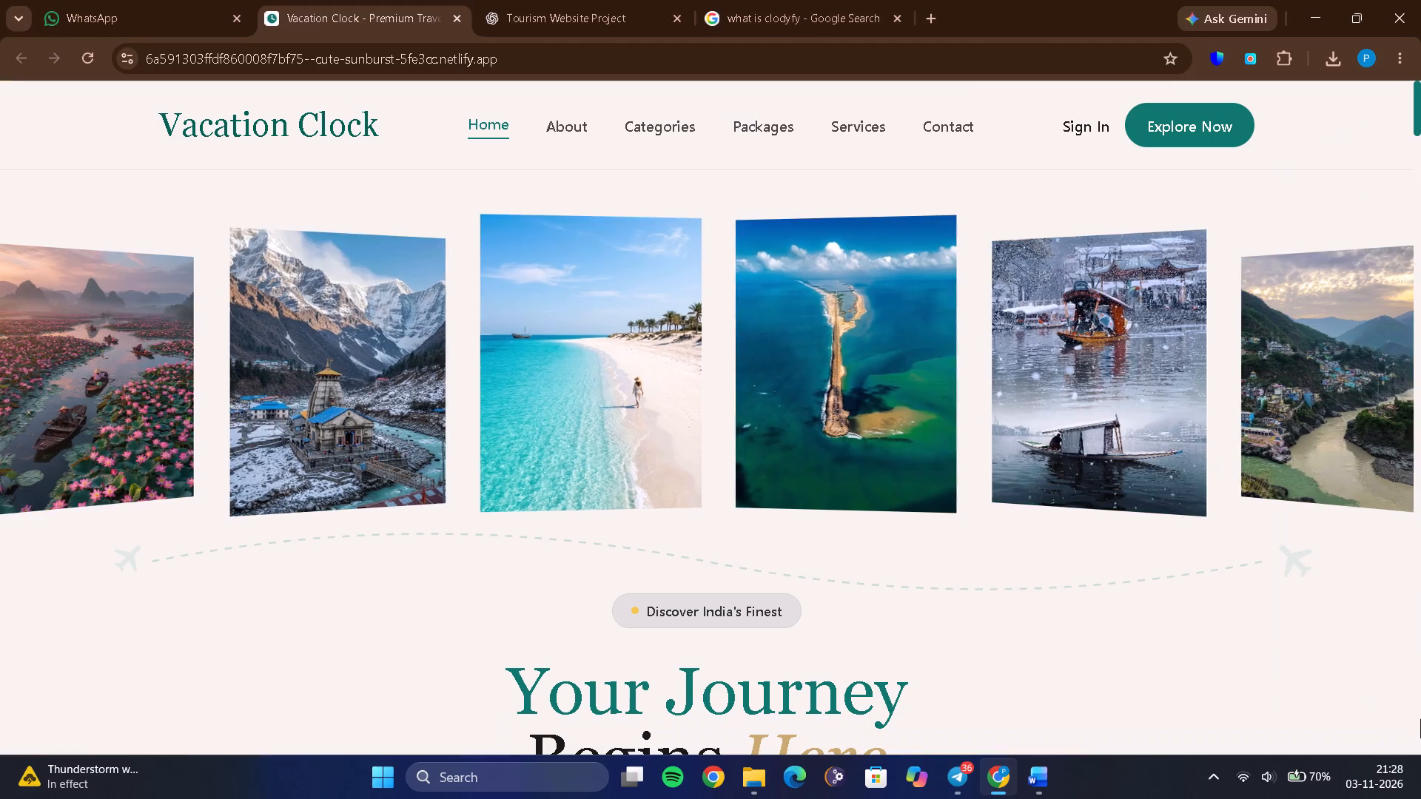
Switch to the Vacation_Clock_Technical_Internship_Report document in Word and start a new line after the deployed netlify link under 8. References.
click(1107, 693)
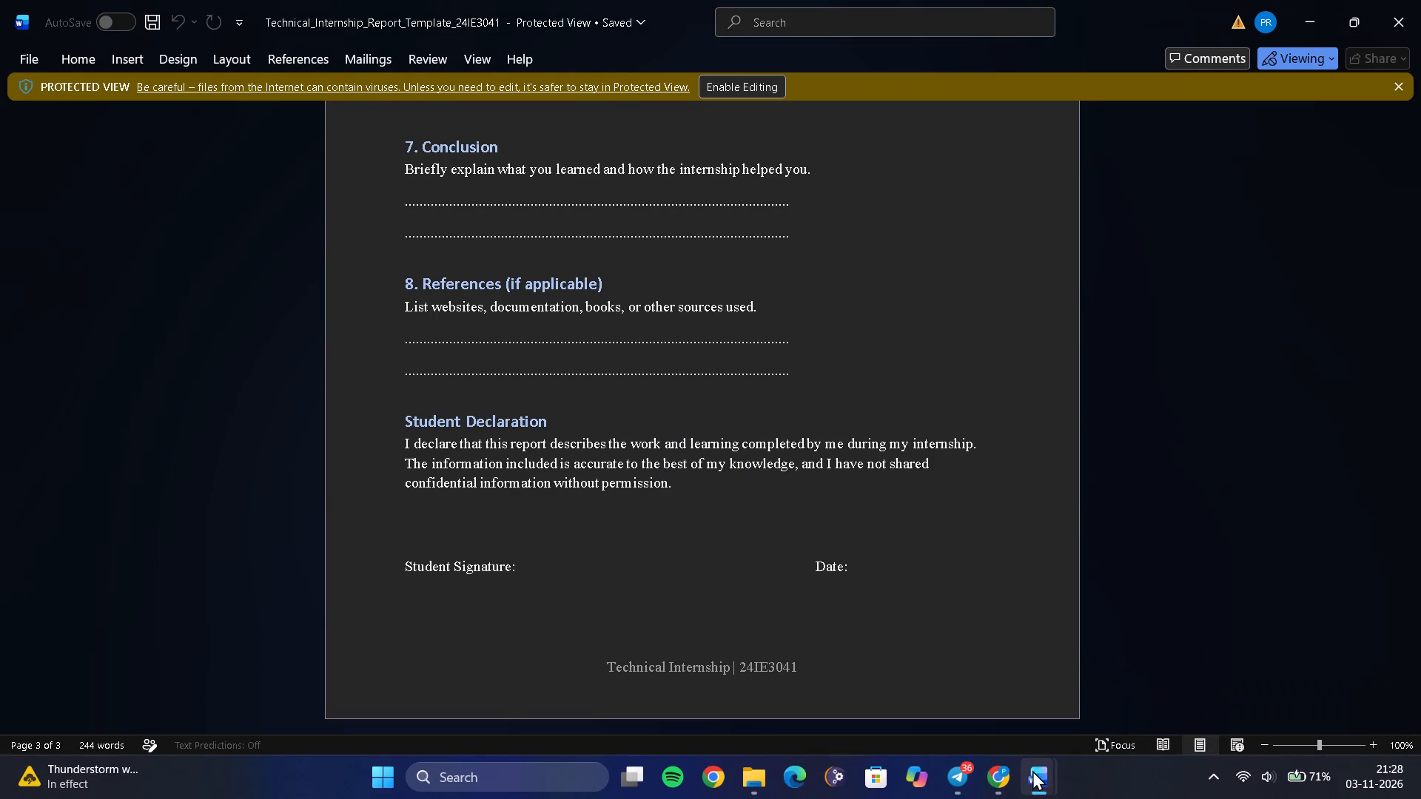
click(970, 709)
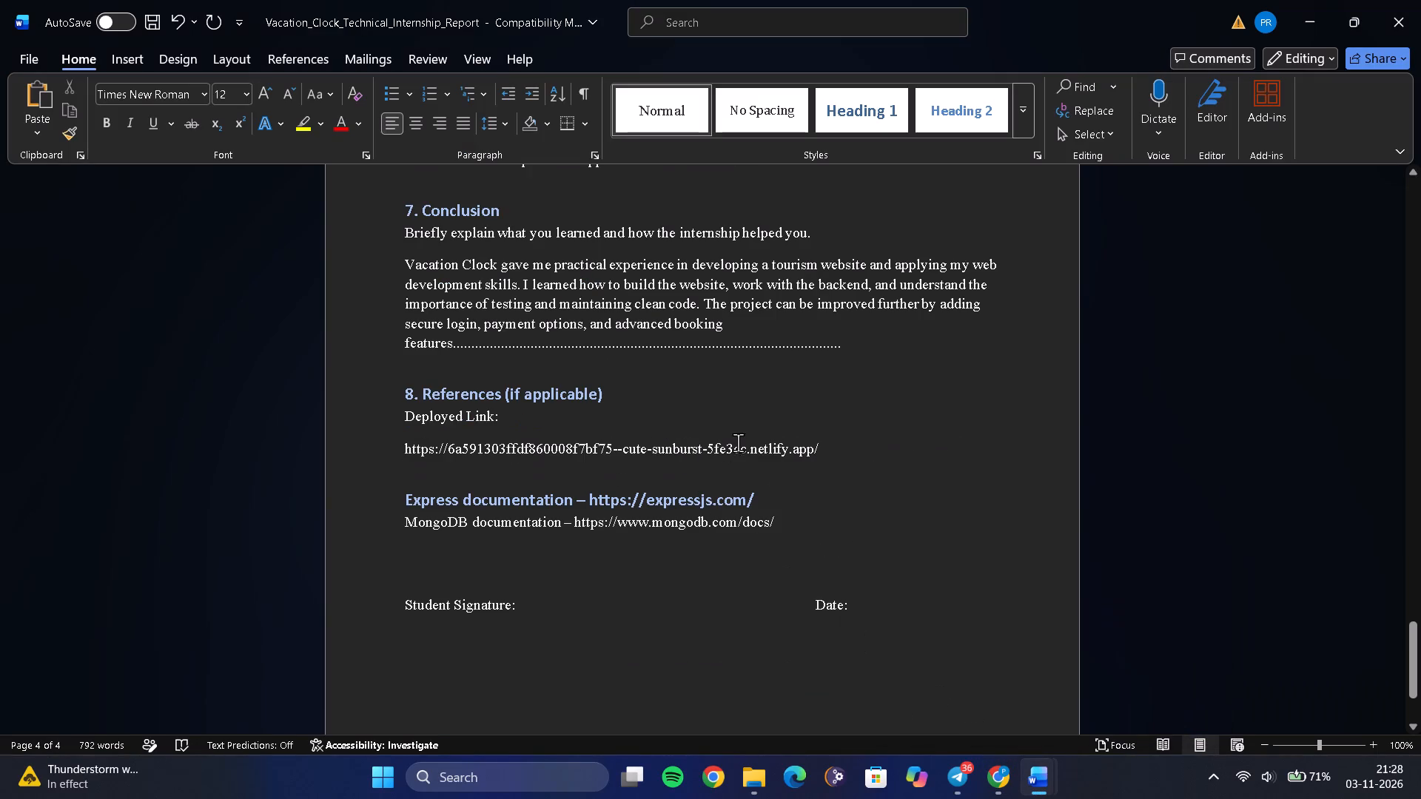
key(Return)
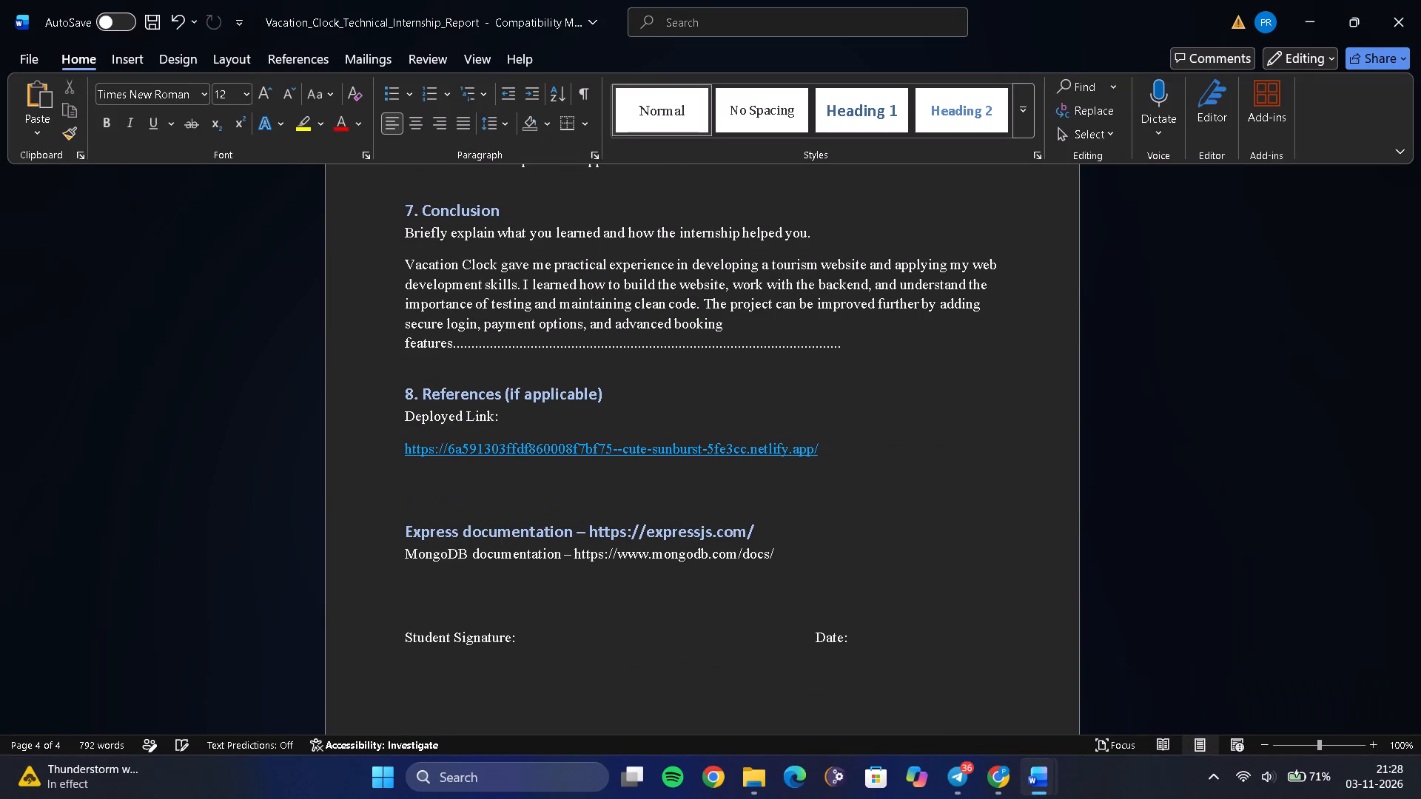
Delete the leftover dotted line after "advanced booking features" in 7. Conclusion, keeping a single full stop.
scroll(850, 527, up, 1)
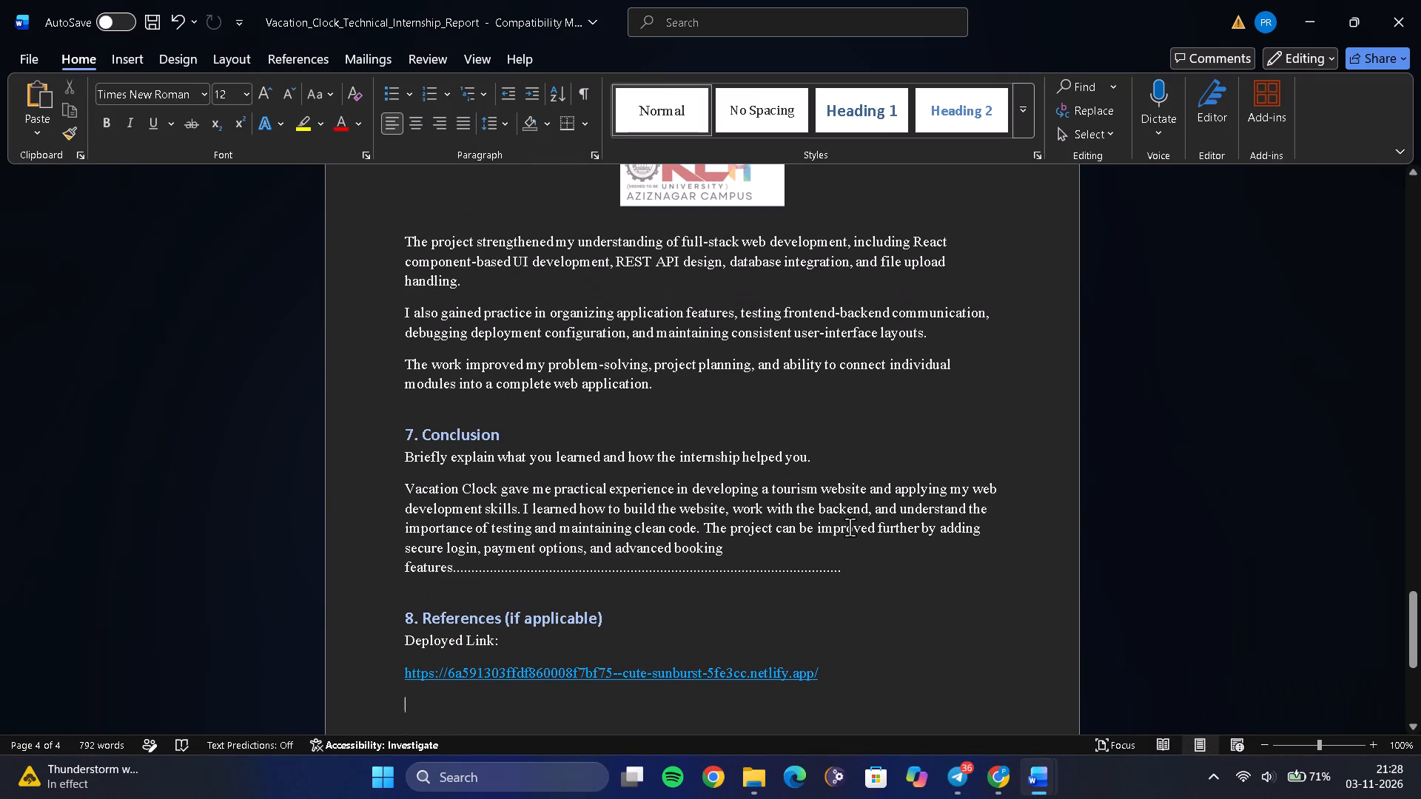
scroll(850, 527, up, 1)
scroll(850, 527, down, 2)
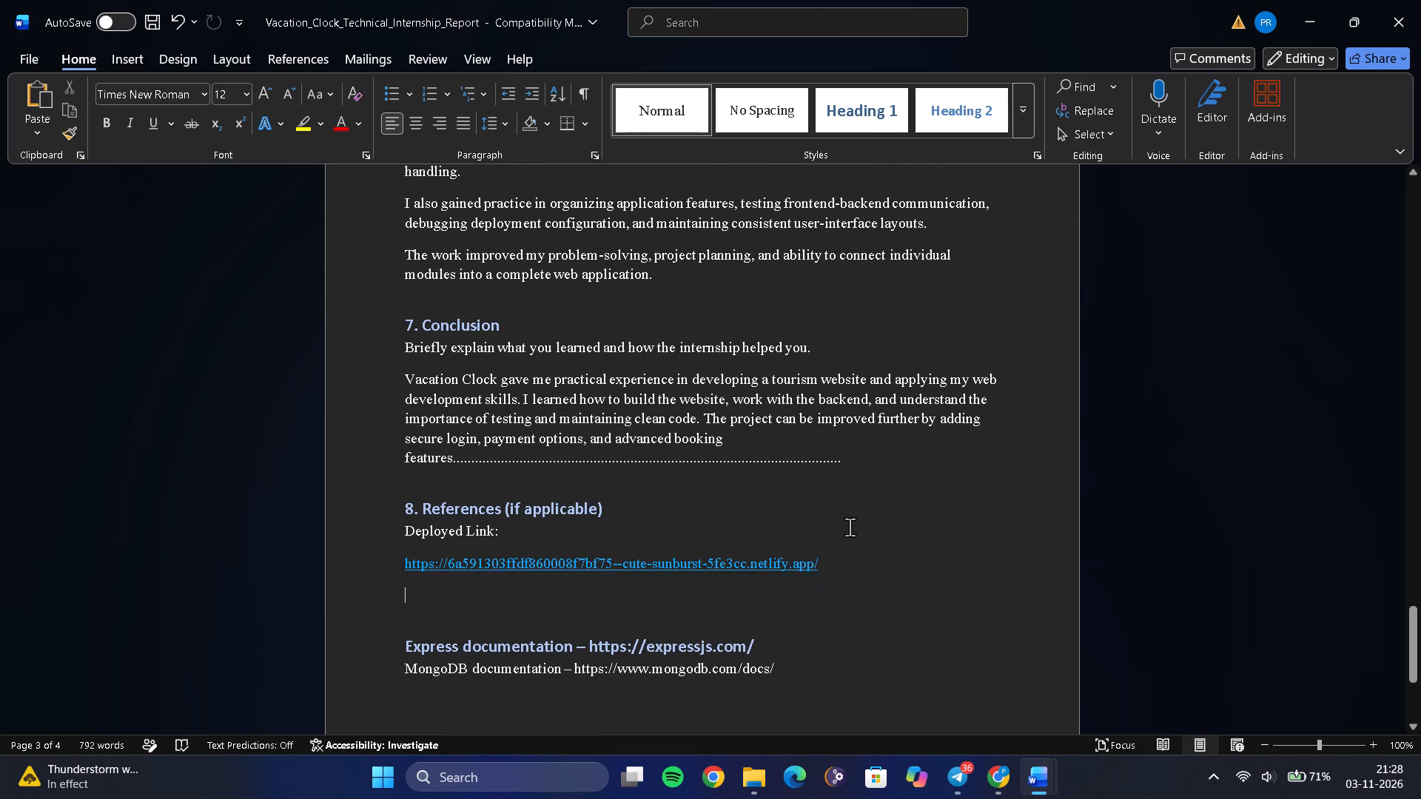
click(864, 463)
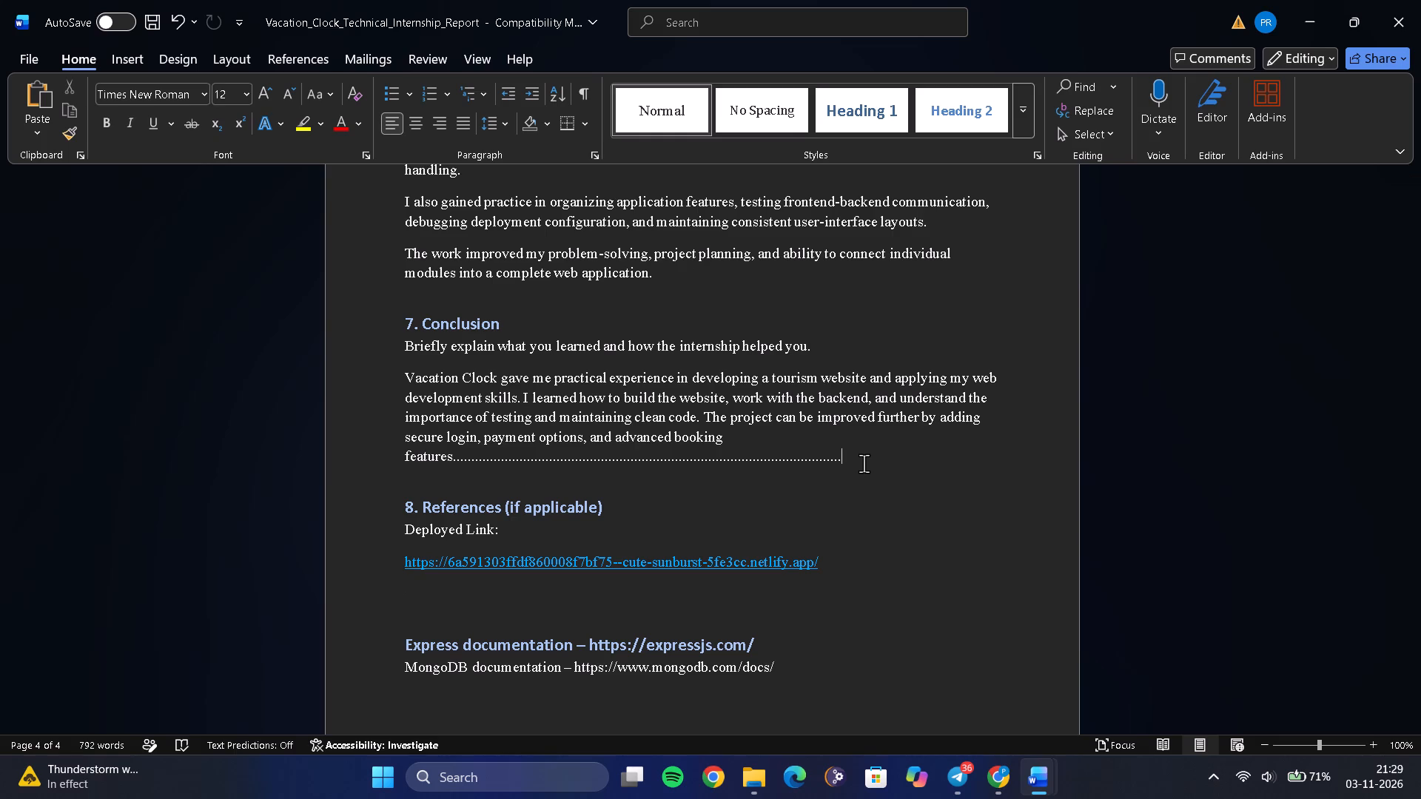
key(BackSpace)
key(BackSpace)
key(BackSpace)
key(BackSpace)
key(BackSpace)
key(BackSpace)
key(BackSpace)
key(BackSpace)
key(BackSpace)
key(BackSpace)
key(BackSpace)
key(BackSpace)
key(BackSpace)
key(BackSpace)
key(BackSpace)
key(BackSpace)
key(BackSpace)
key(BackSpace)
key(BackSpace)
key(BackSpace)
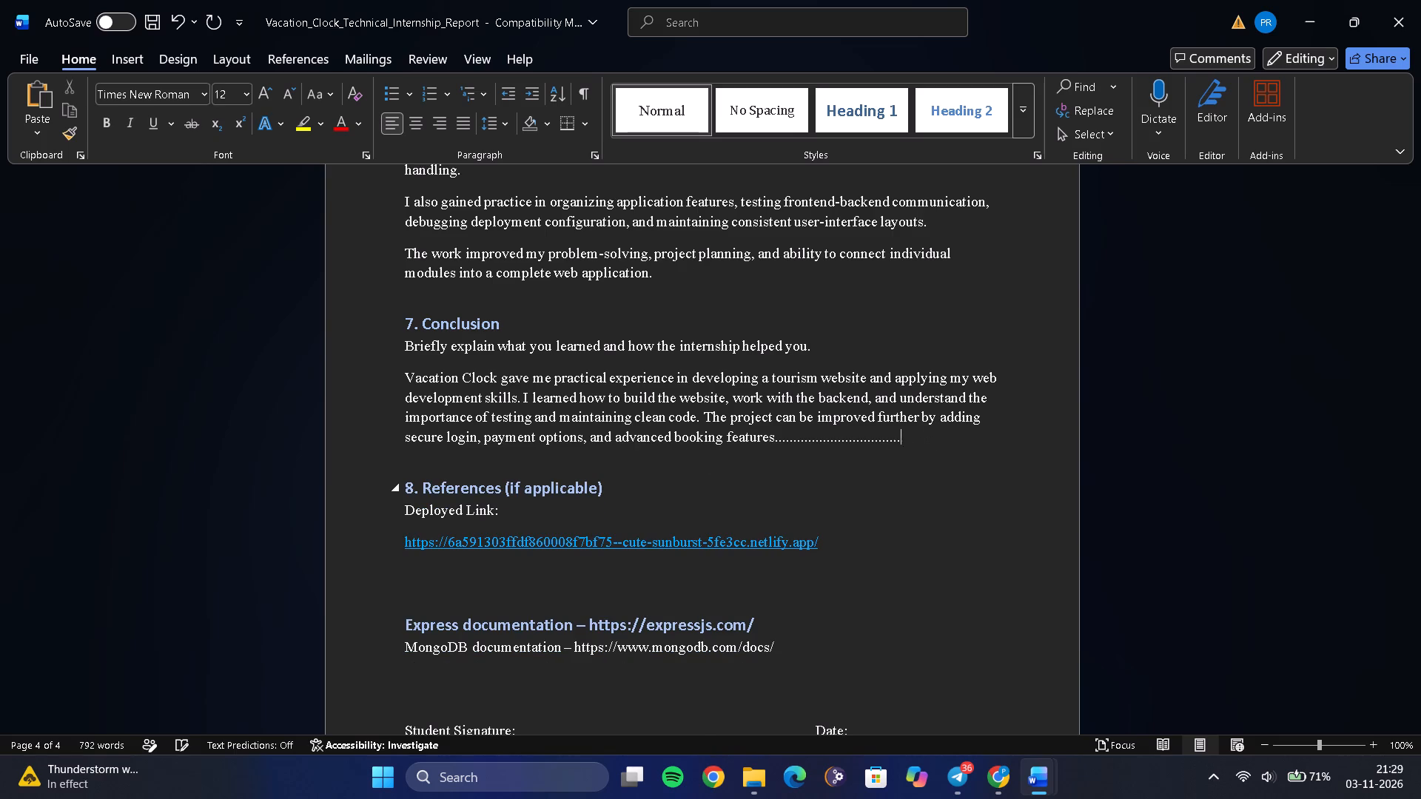
key(BackSpace)
key(BackSpace)
key(BackSpace)
key(BackSpace)
key(BackSpace)
key(BackSpace)
key(BackSpace)
key(BackSpace)
Insert the captured homepage screenshot on a new line below the last paragraph of 5. Work Completed and Results.
scroll(691, 528, up, 1)
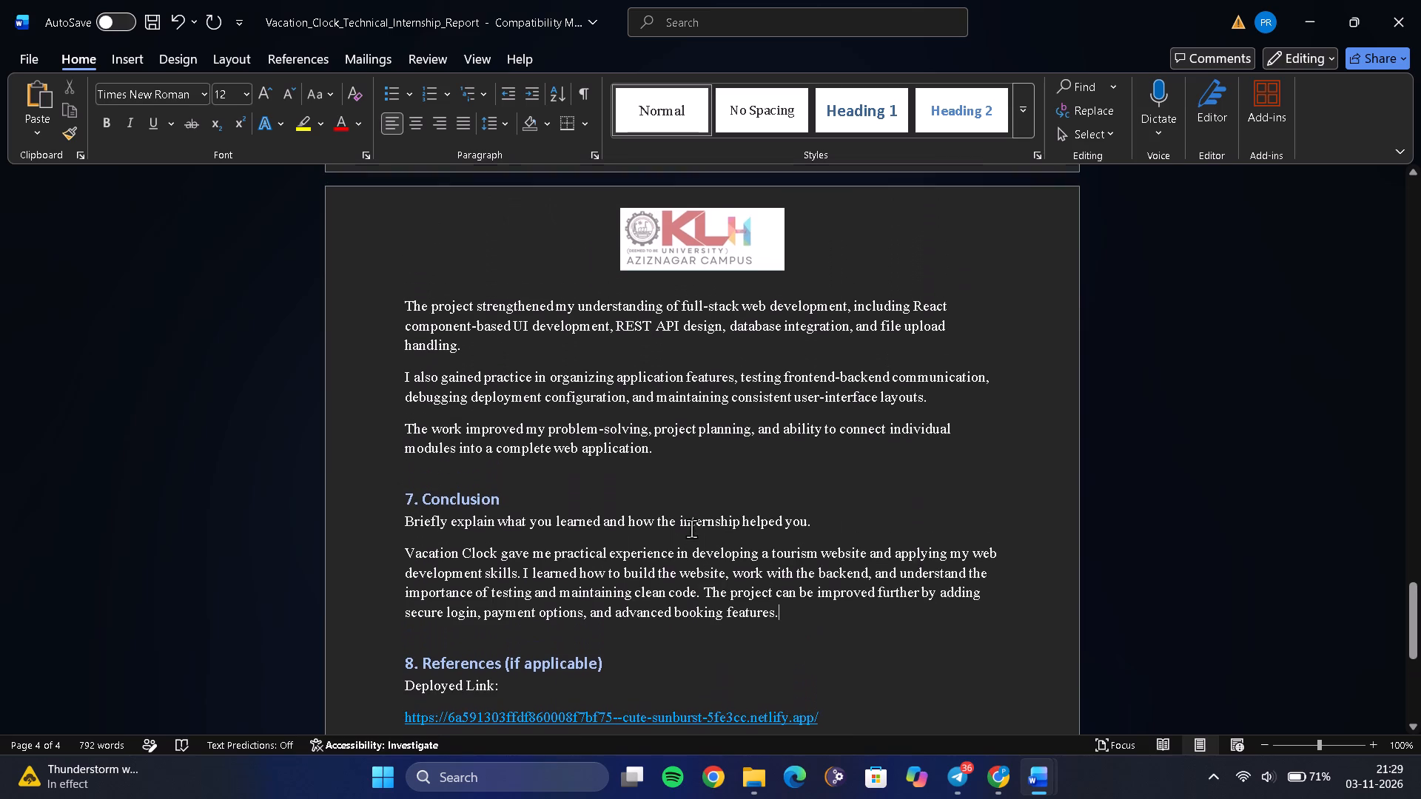
scroll(691, 528, up, 2)
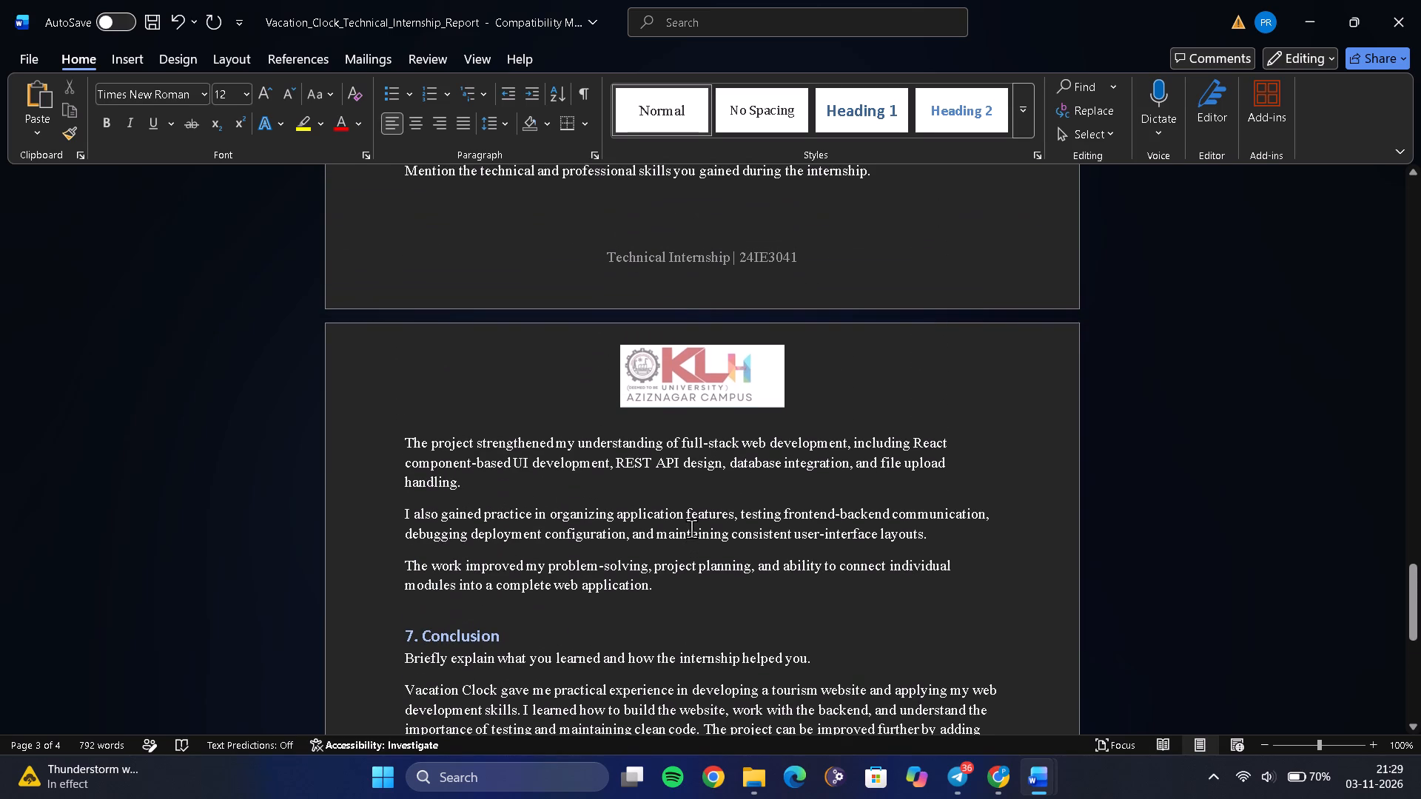
scroll(643, 425, up, 1)
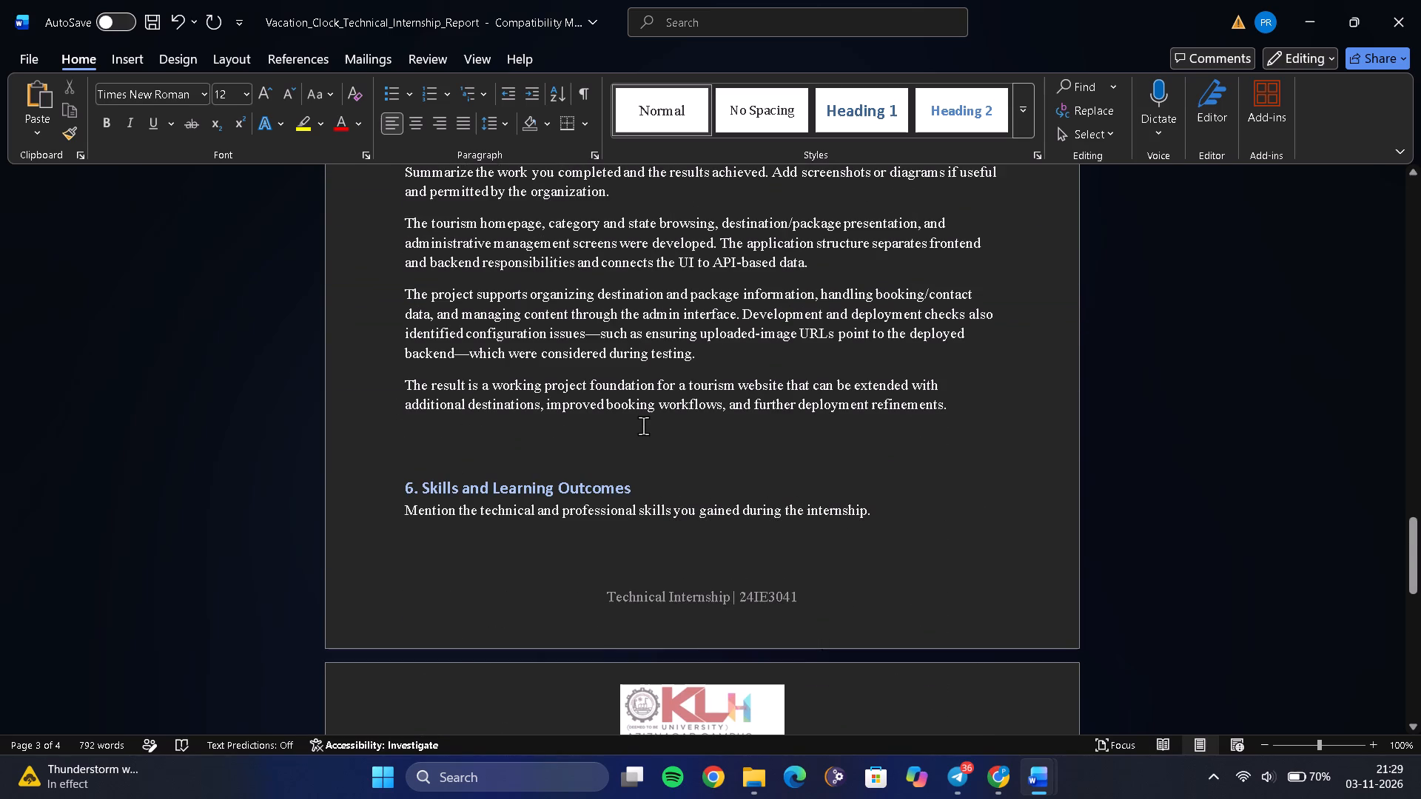
scroll(688, 538, up, 1)
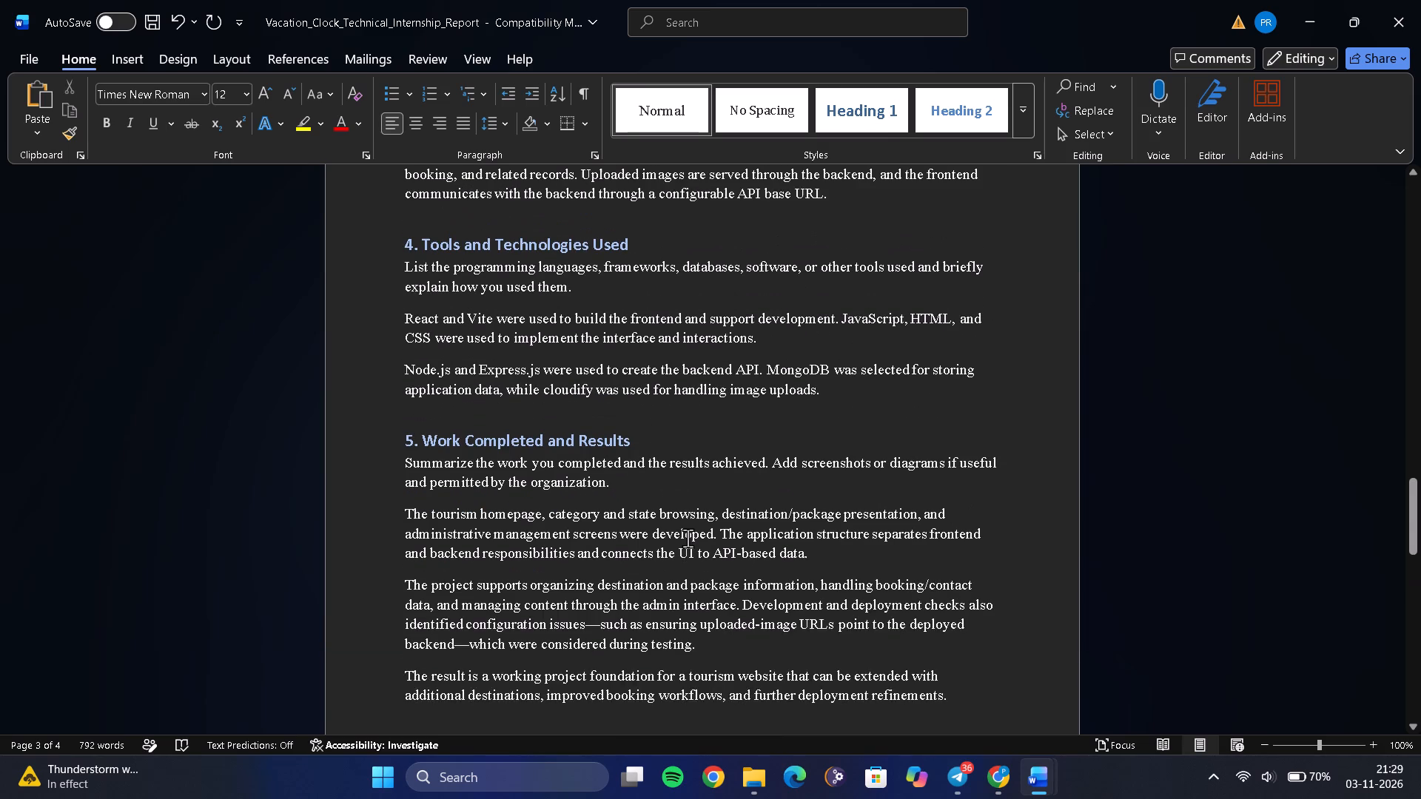
scroll(688, 538, down, 1)
click(984, 500)
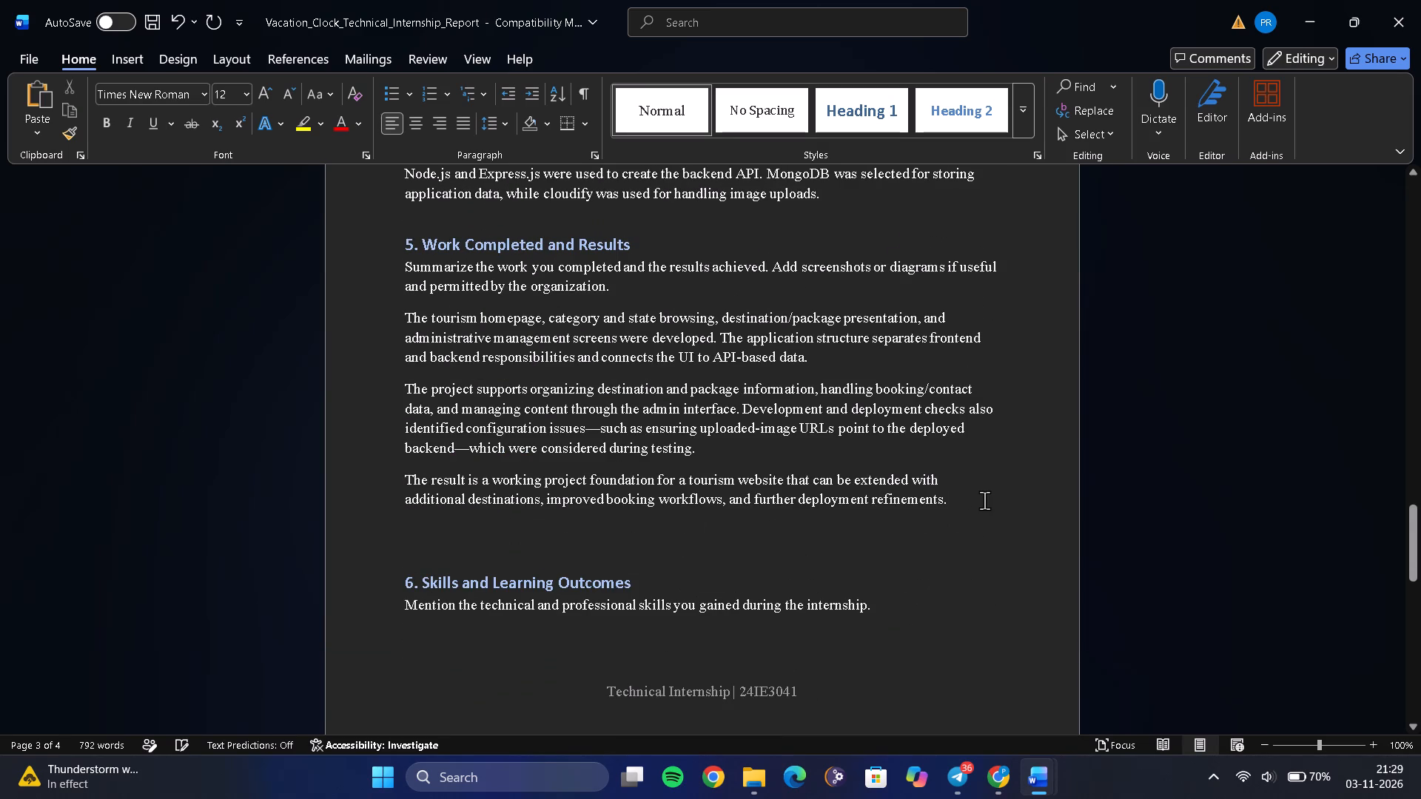
key(Return)
key(ctrl+v)
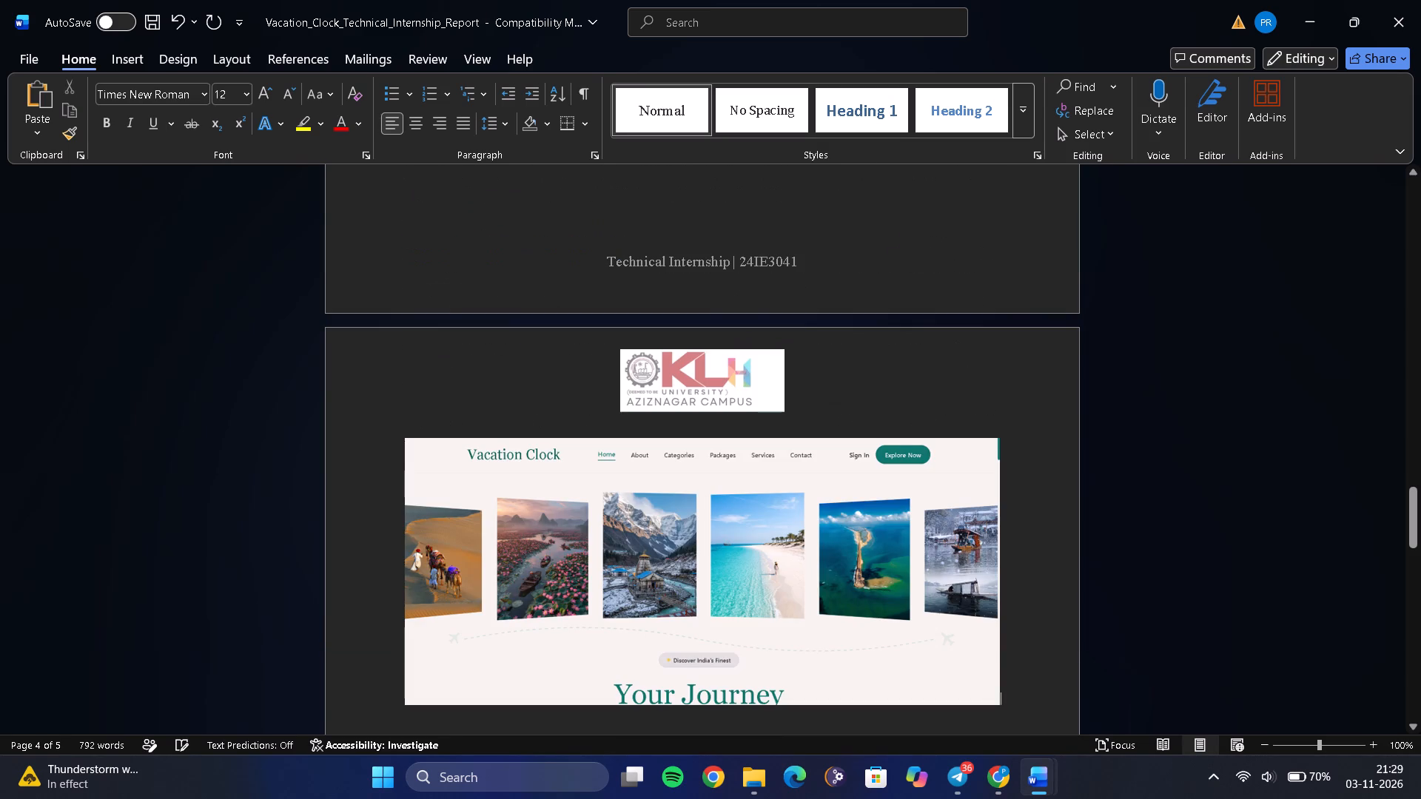
scroll(984, 500, down, 1)
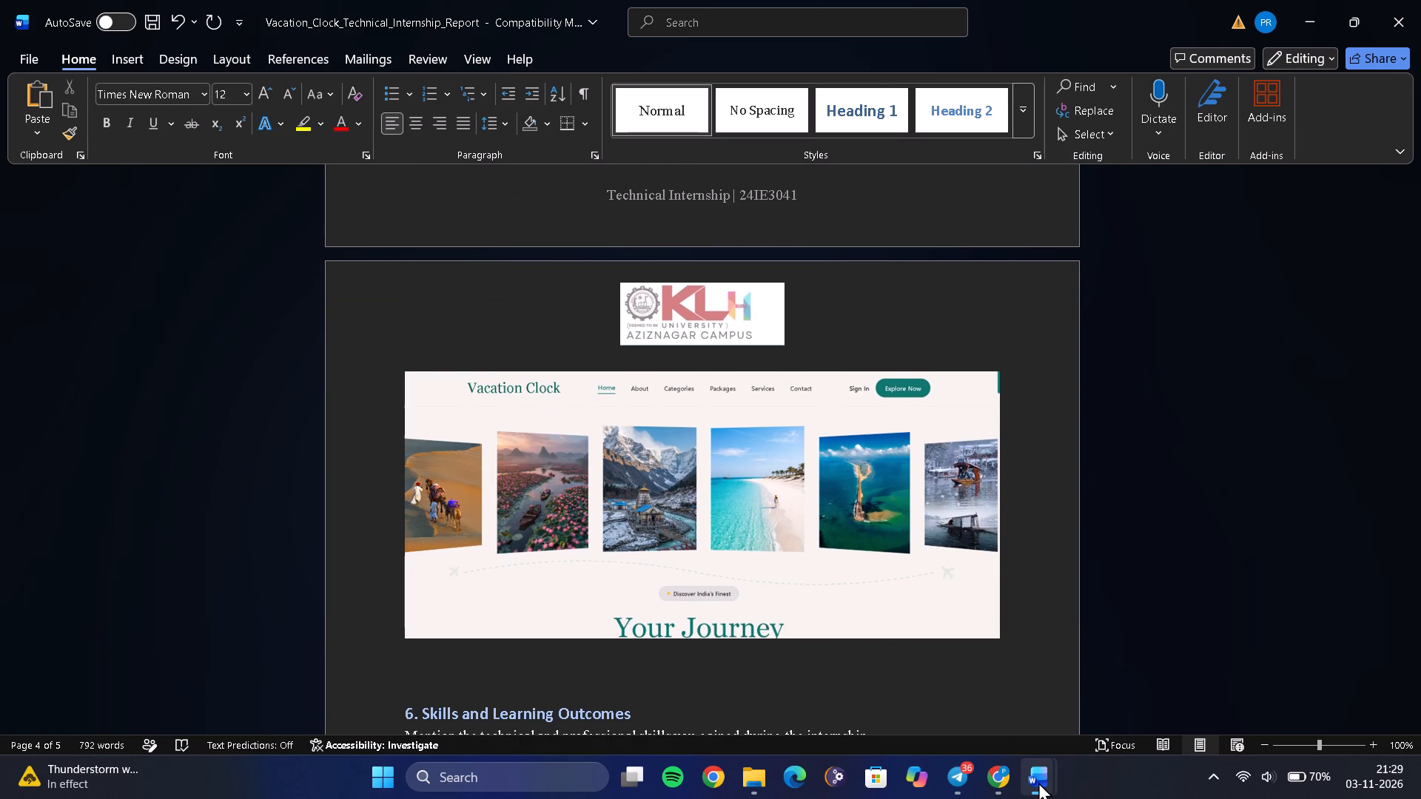
Switch to the Vacation Clock site in Chrome and capture its Categories page map with the Uttar Pradesh info card displayed.
click(998, 783)
scroll(796, 574, down, 4)
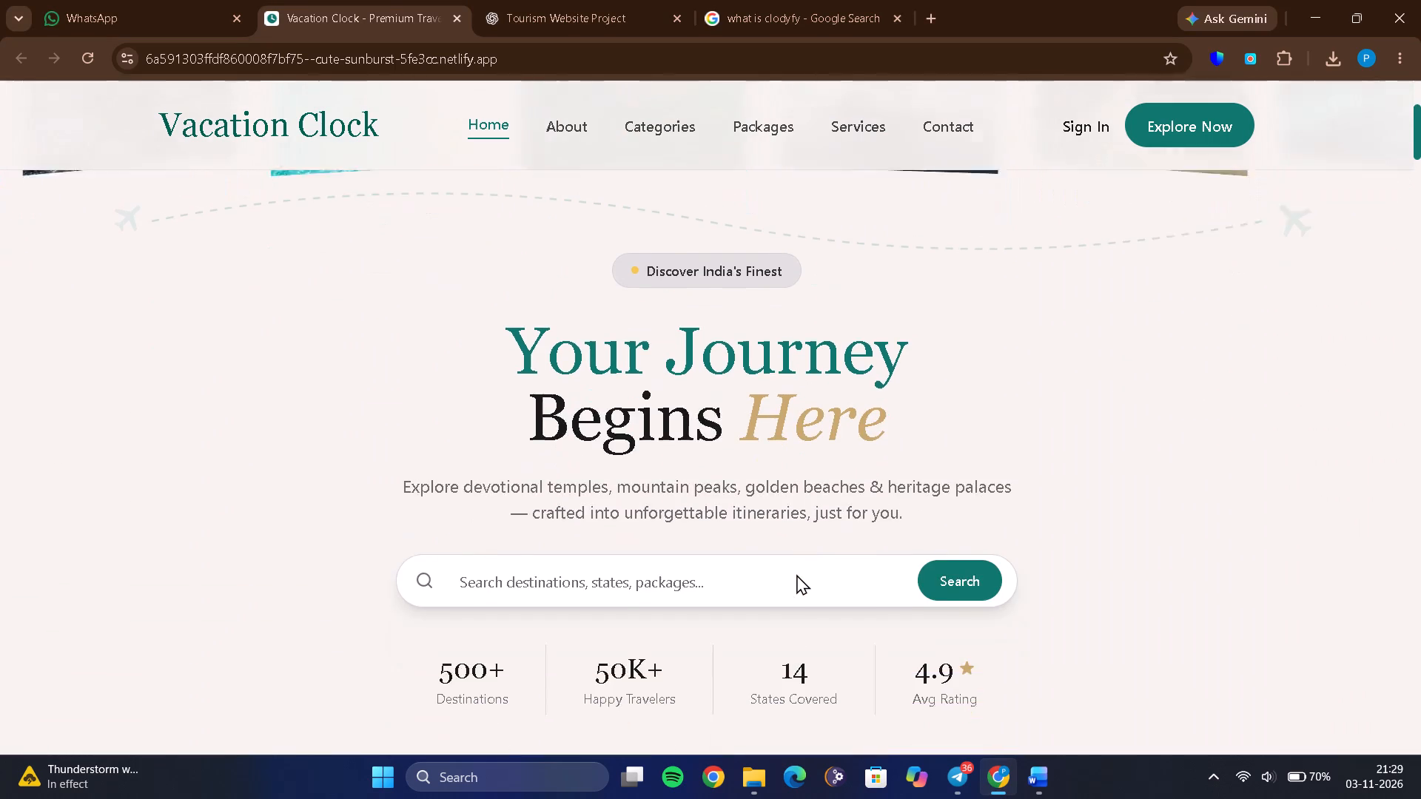
scroll(796, 574, down, 6)
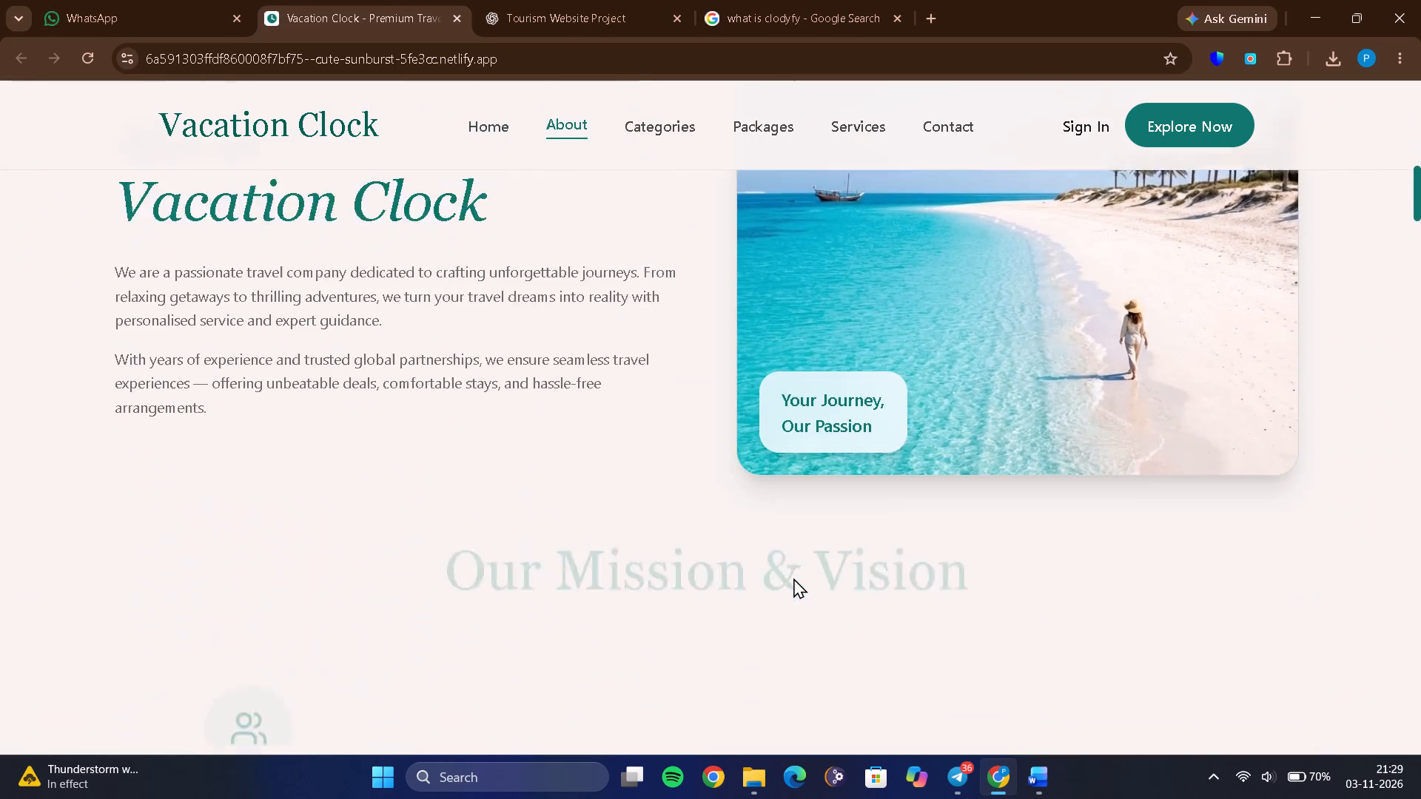
scroll(793, 578, down, 2)
click(664, 130)
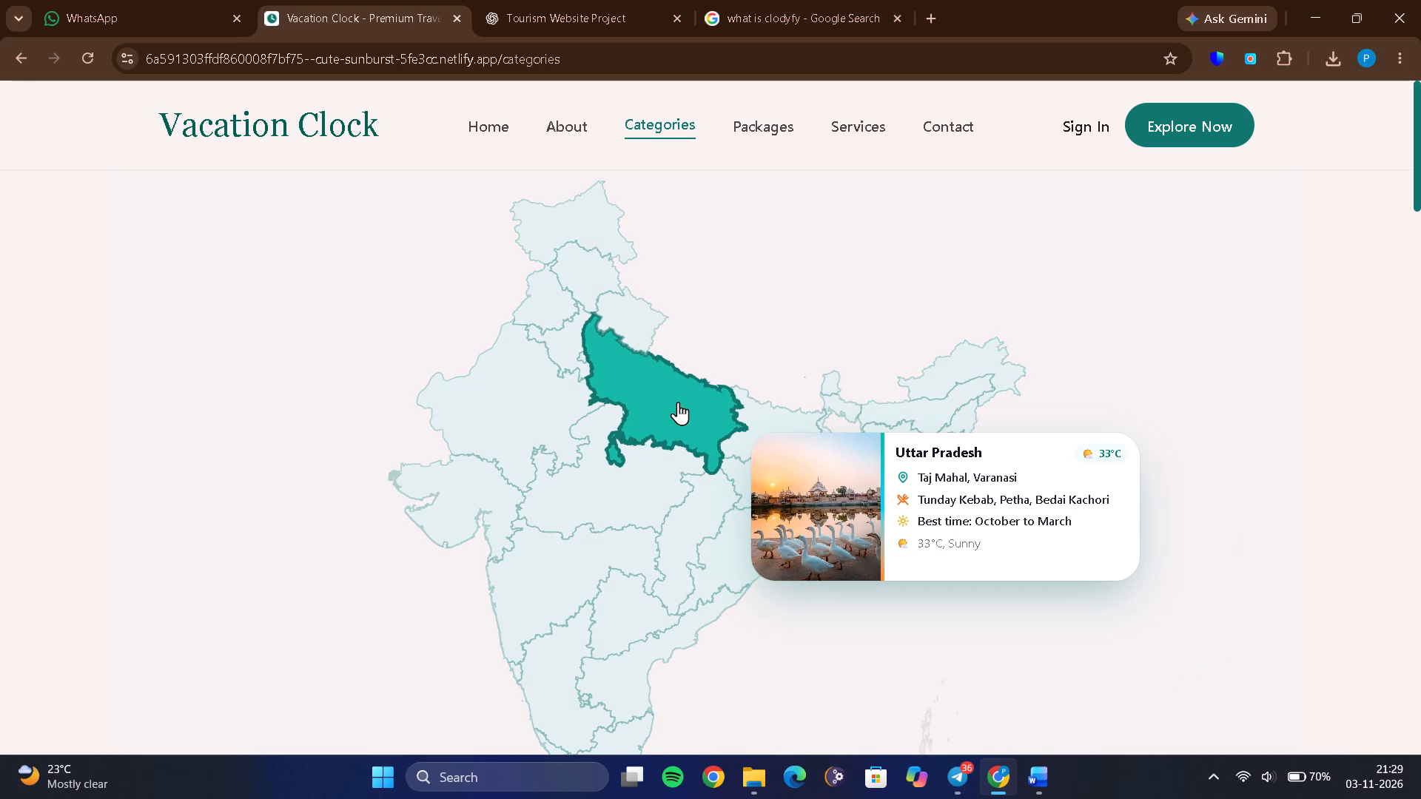
key(Print)
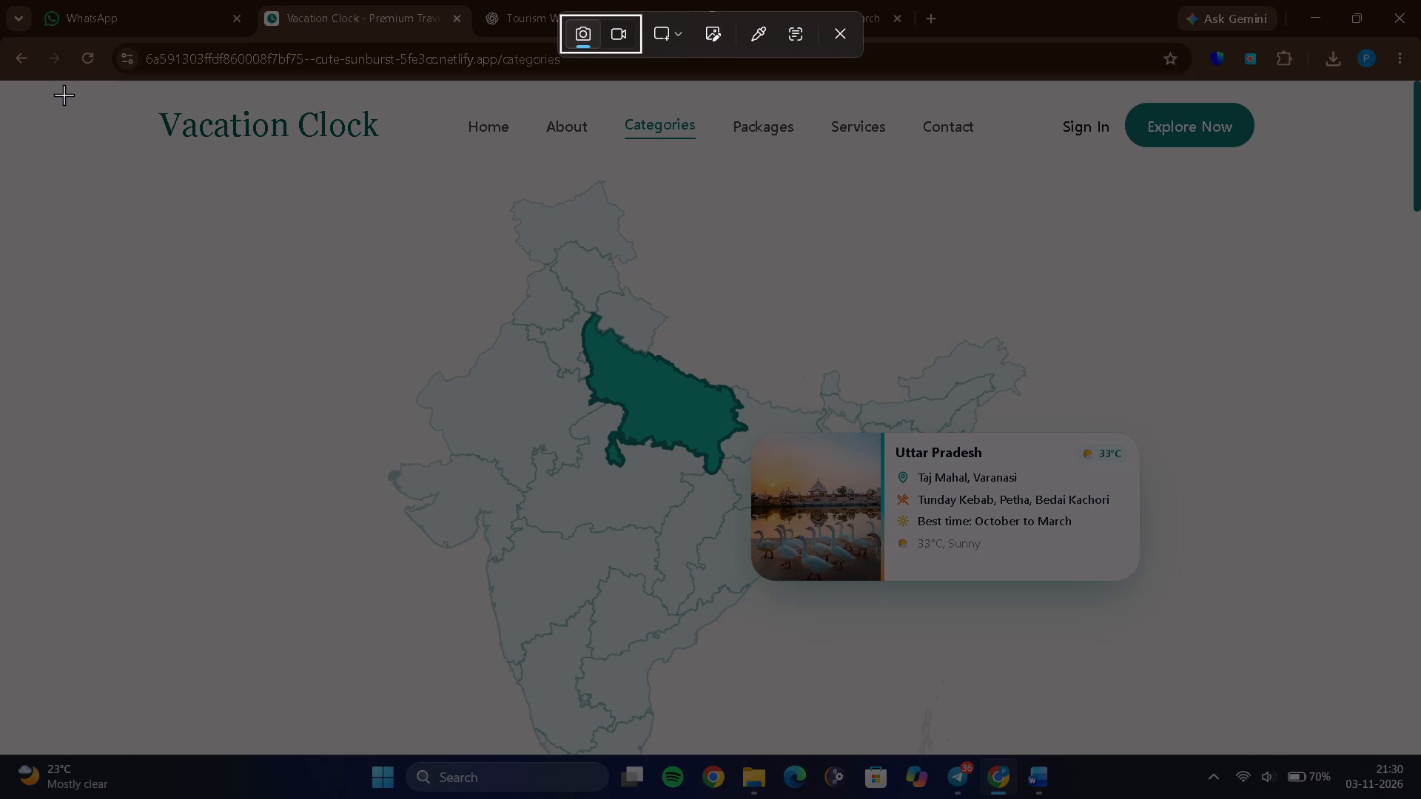
drag(60, 91, 1400, 755)
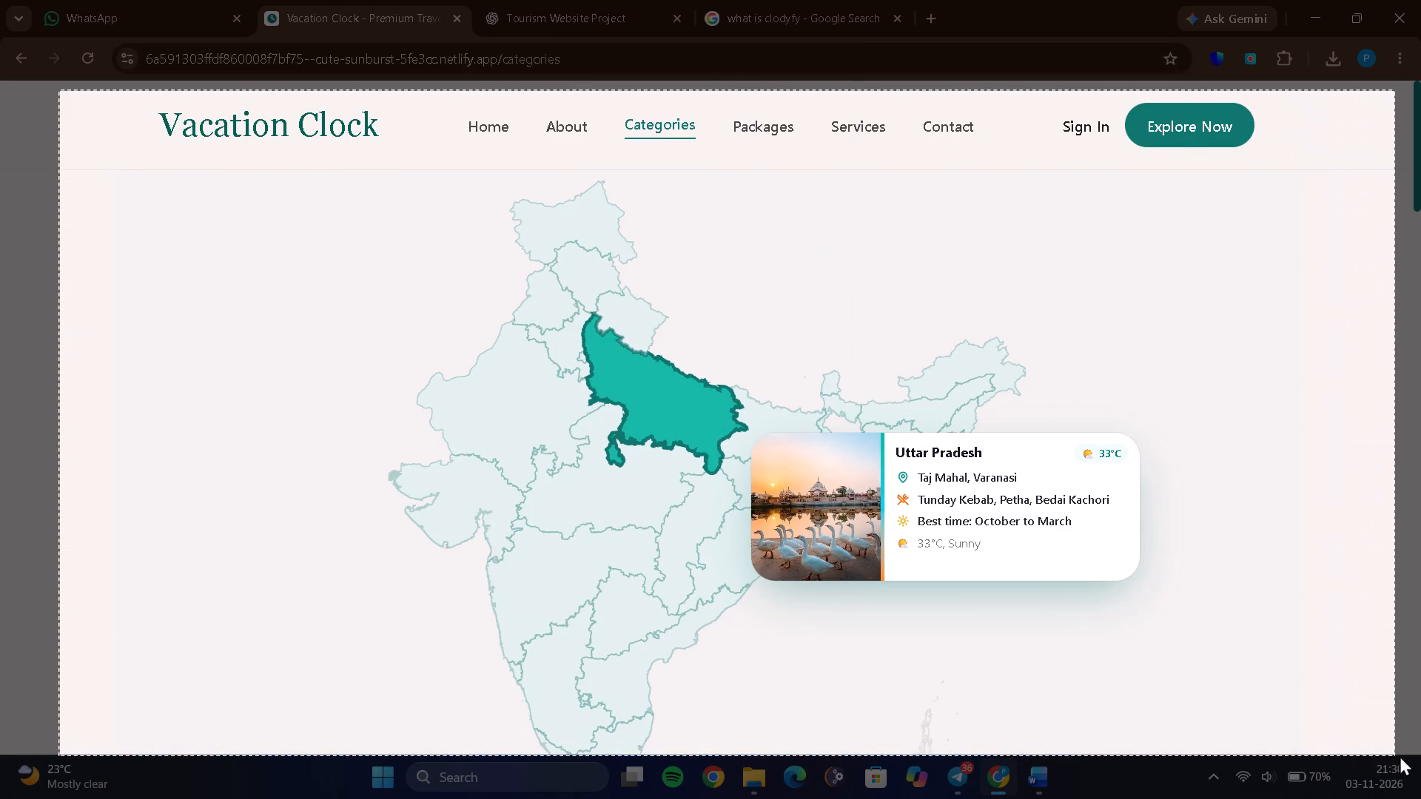
drag(1400, 755, 1416, 755)
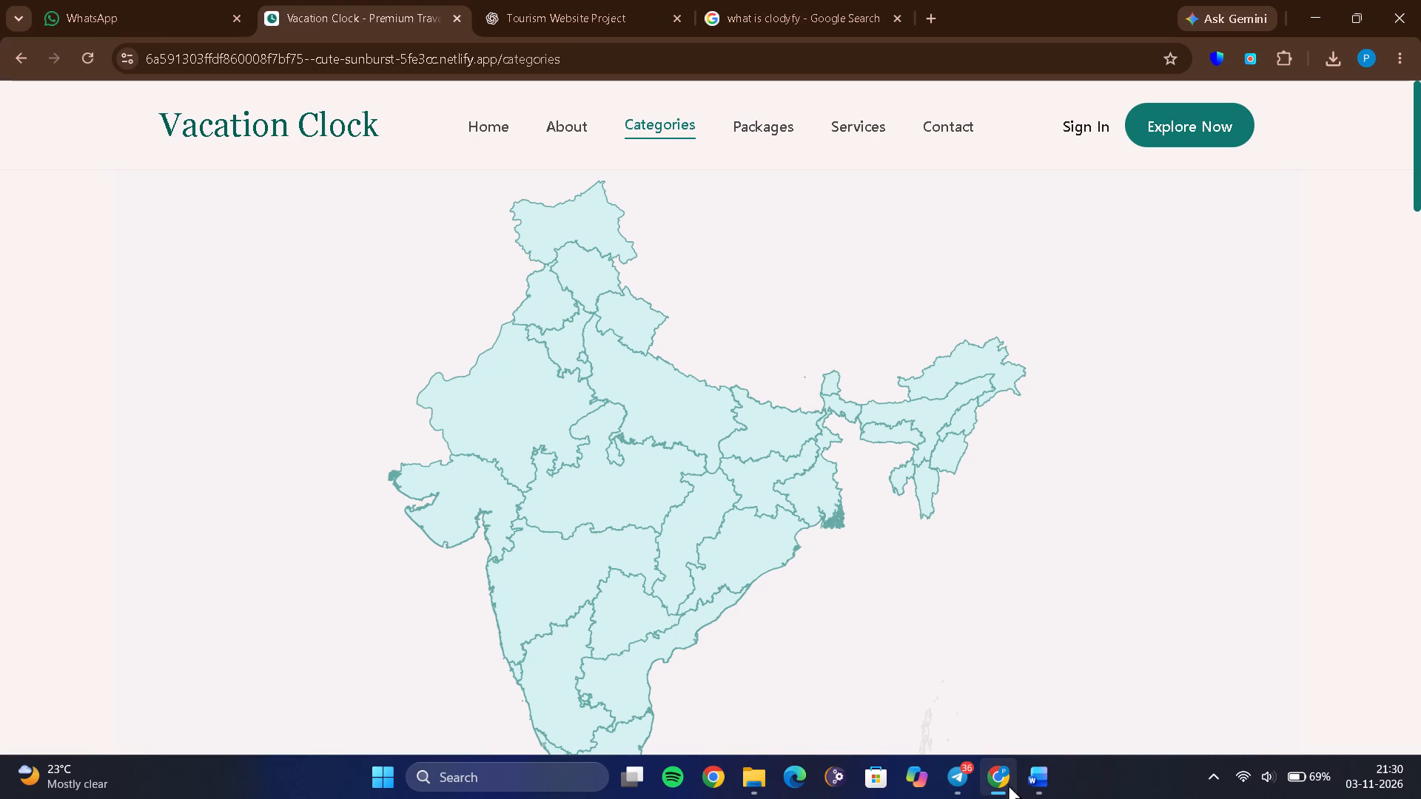
Return to the report in Word and insert the Categories map screenshot on a new line below the homepage screenshot.
click(971, 690)
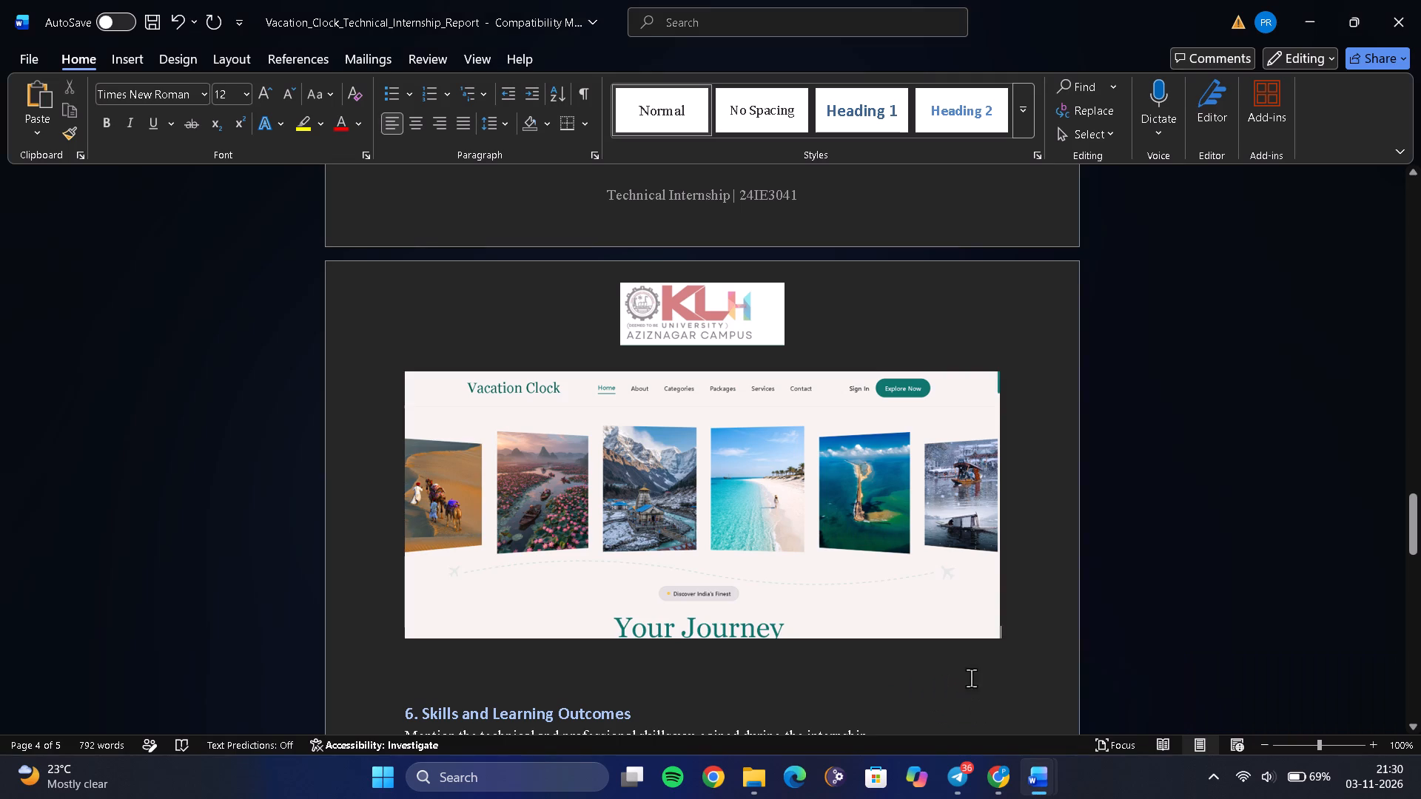
click(1019, 641)
key(Return)
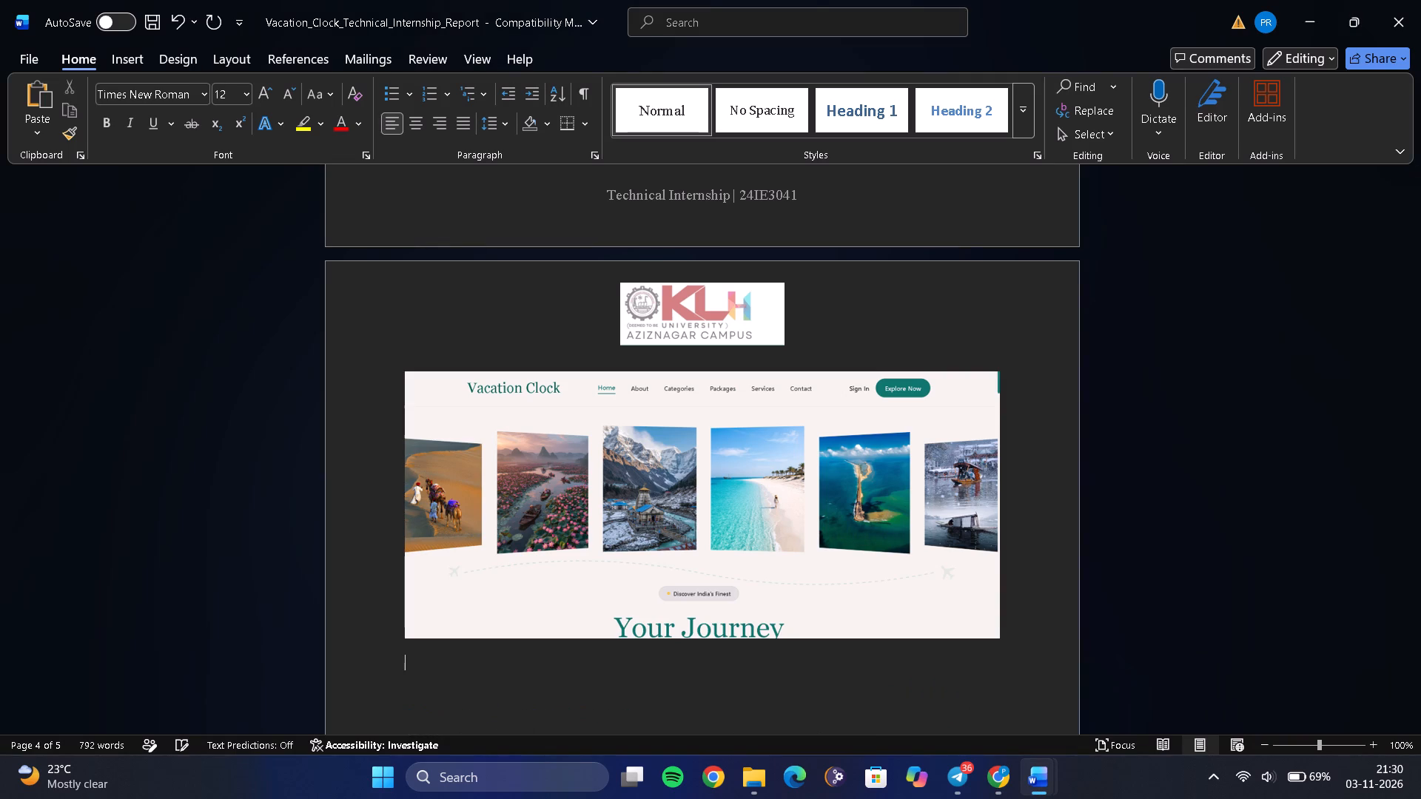
key(ctrl+v)
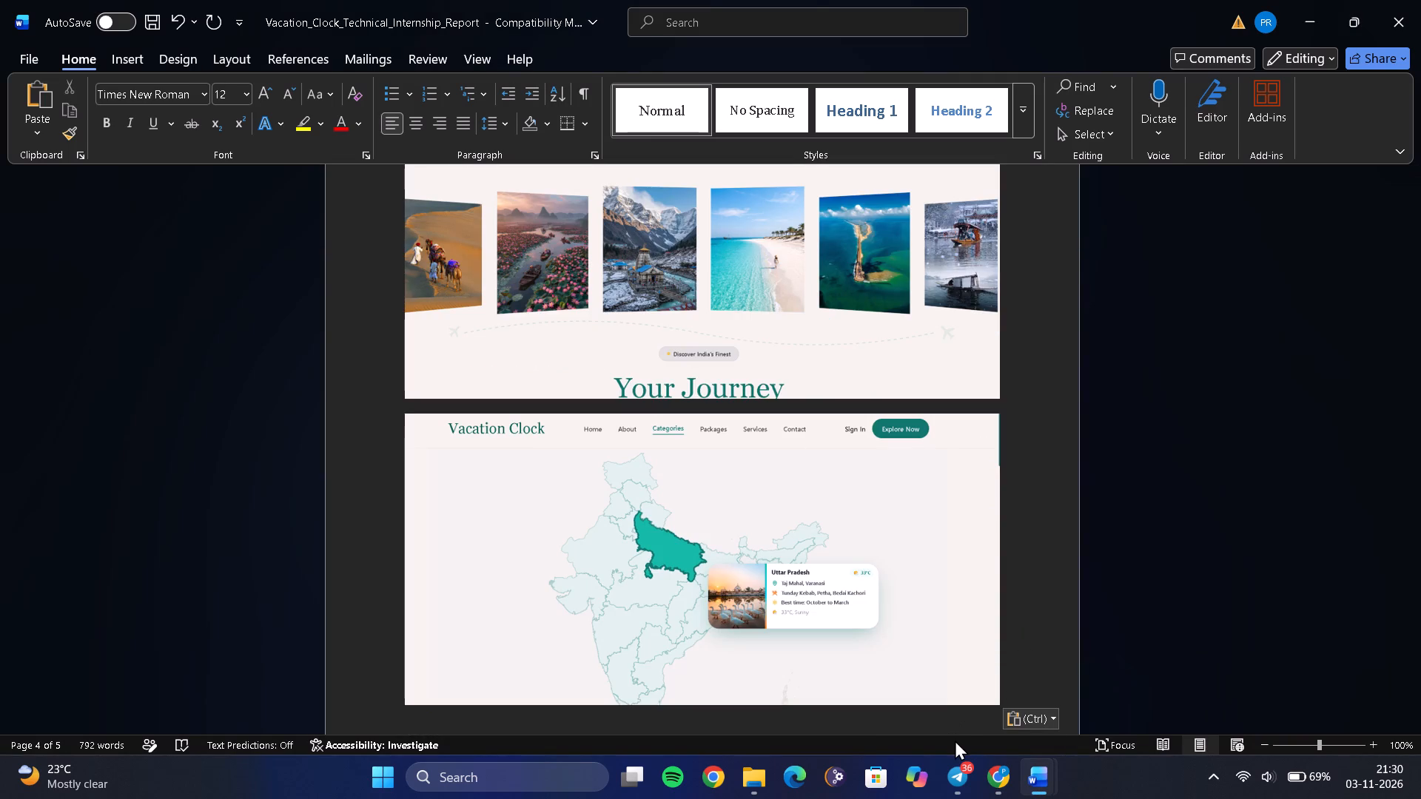
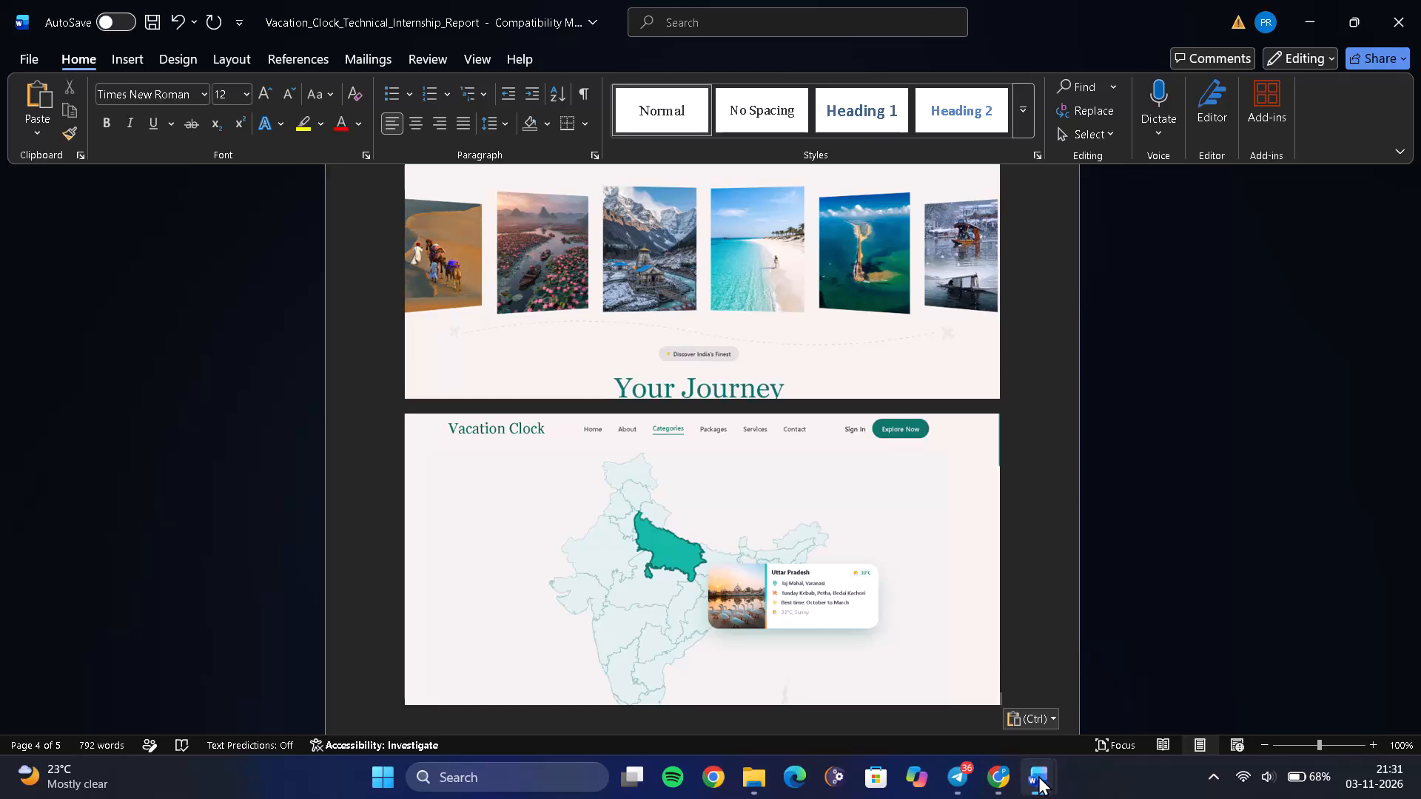
Switch to the Vacation Clock site in Chrome and capture its Packages page with the heading, region filters and first row of state cards.
click(990, 766)
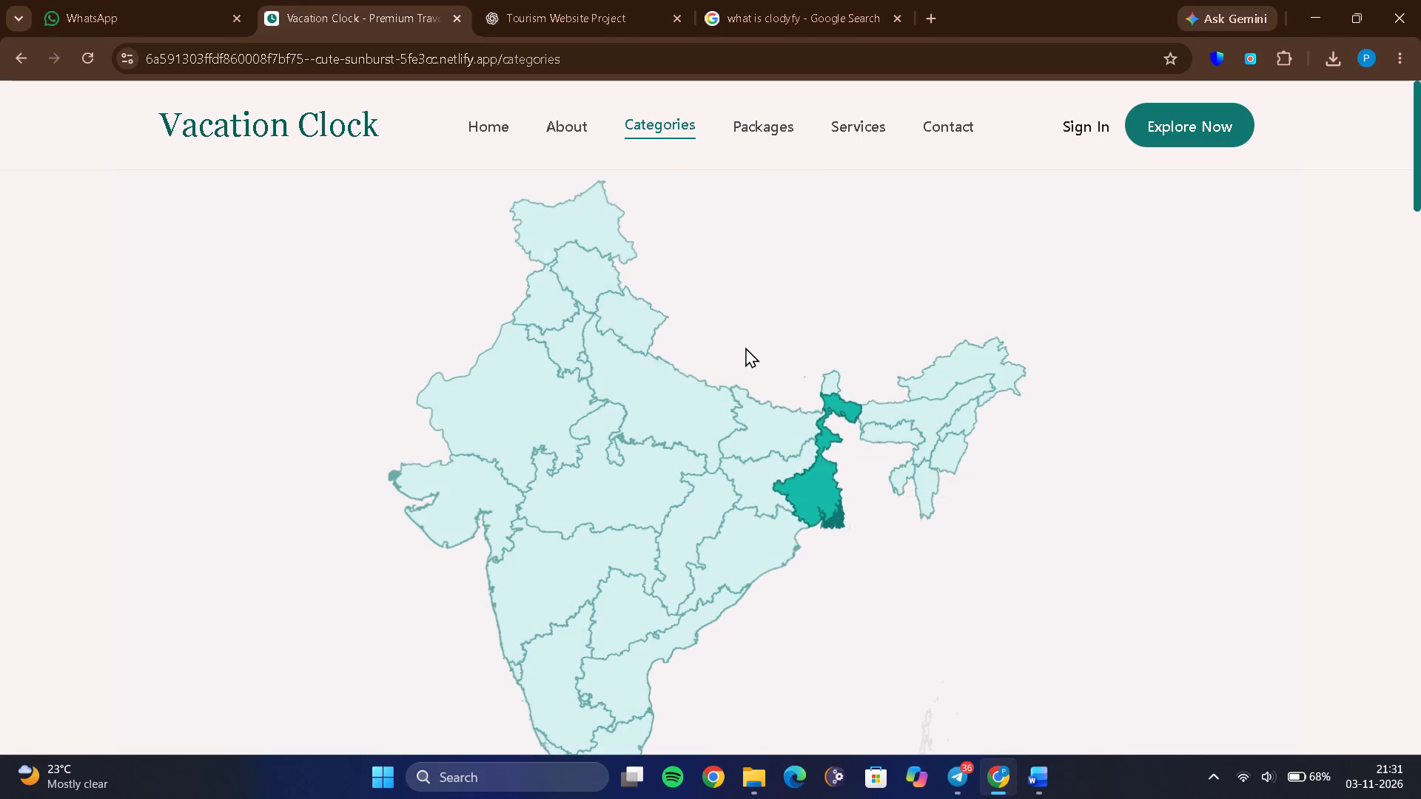
scroll(745, 347, down, 2)
scroll(745, 347, up, 3)
click(773, 127)
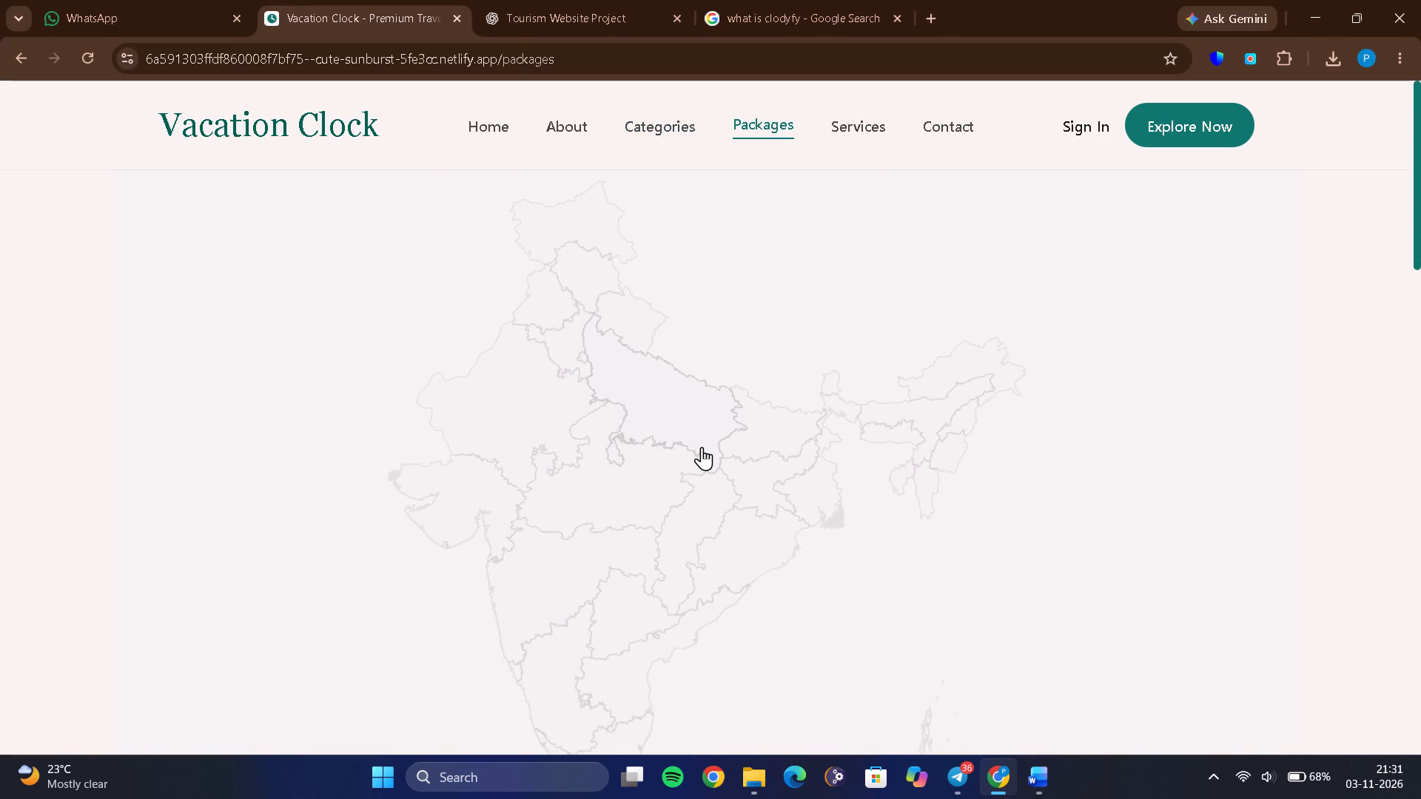
scroll(702, 447, down, 4)
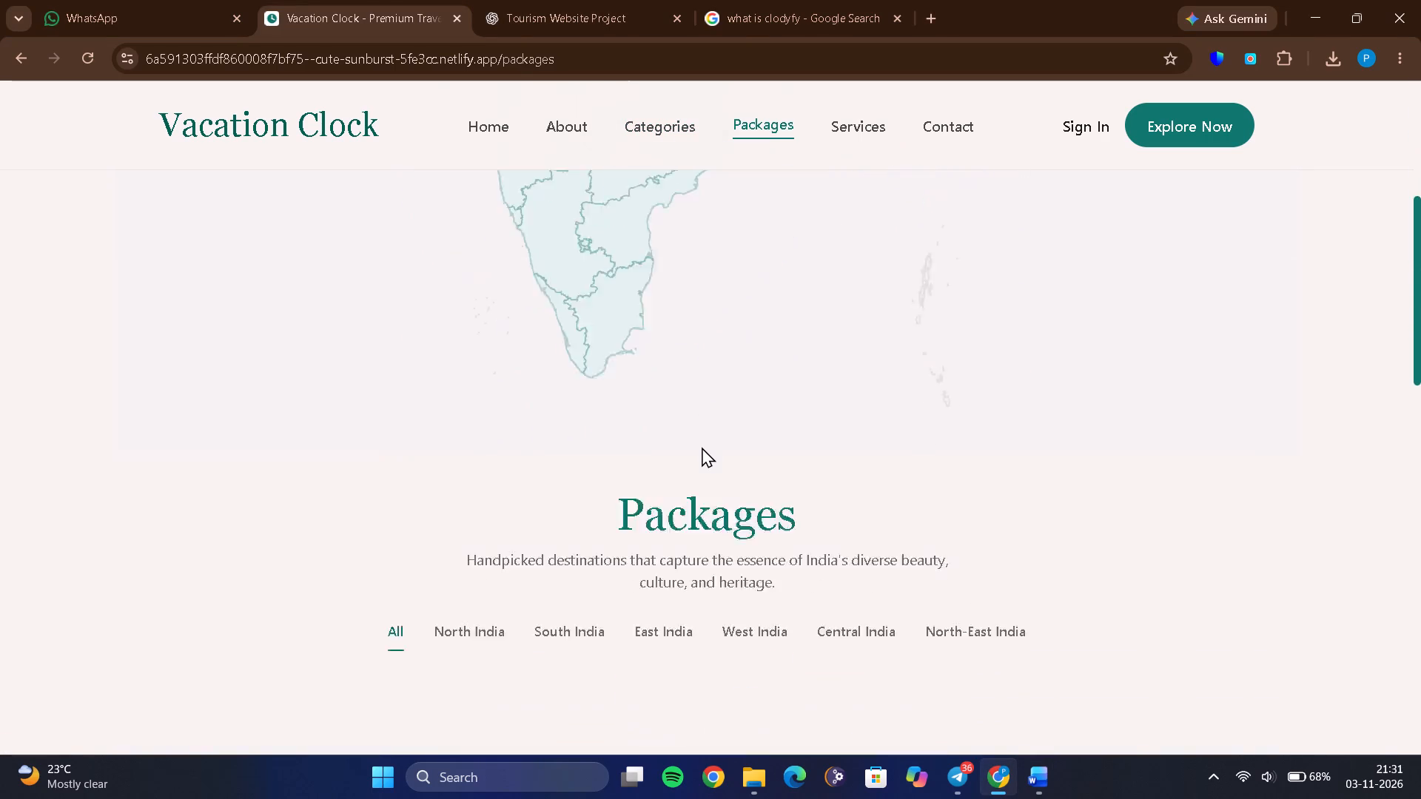
scroll(702, 447, down, 2)
scroll(702, 447, up, 2)
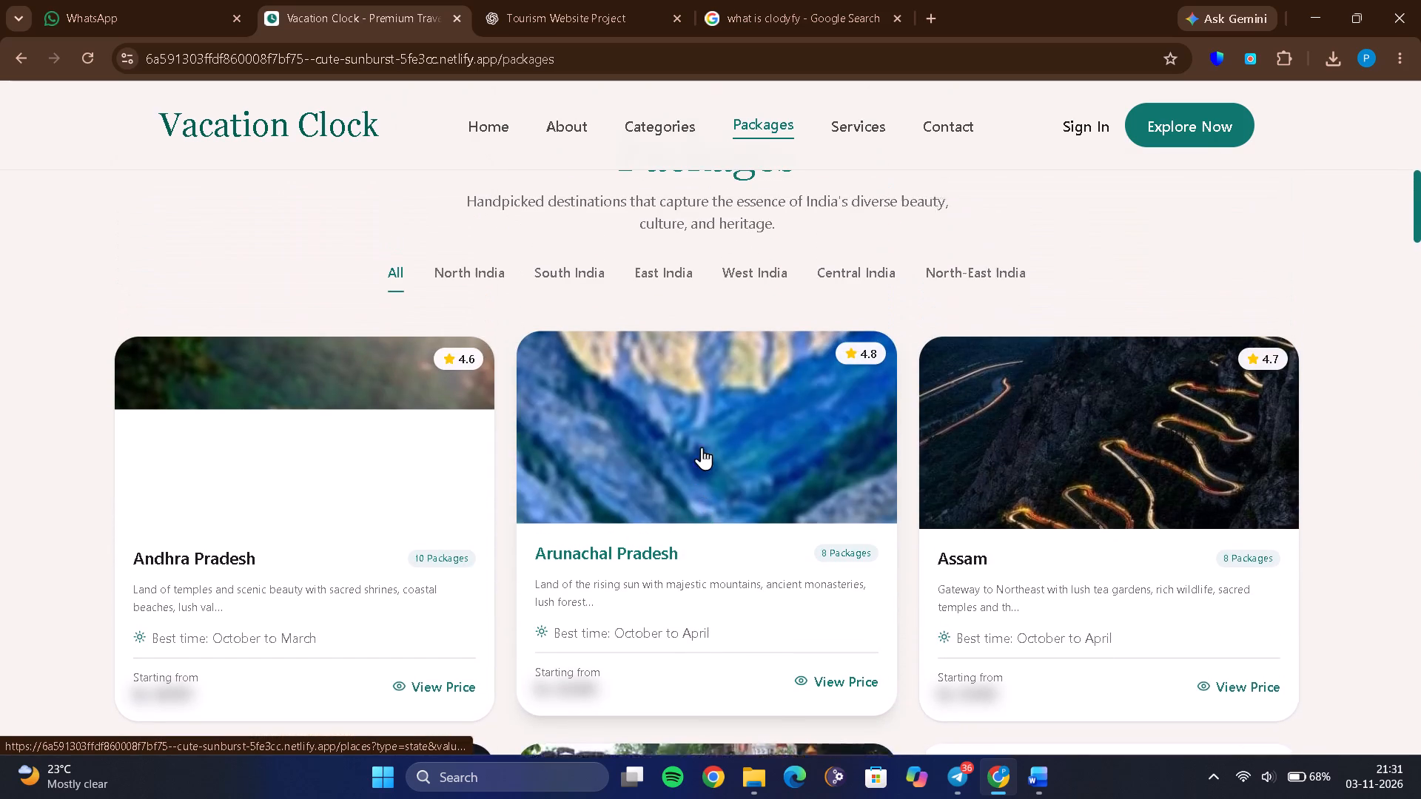
scroll(702, 447, up, 1)
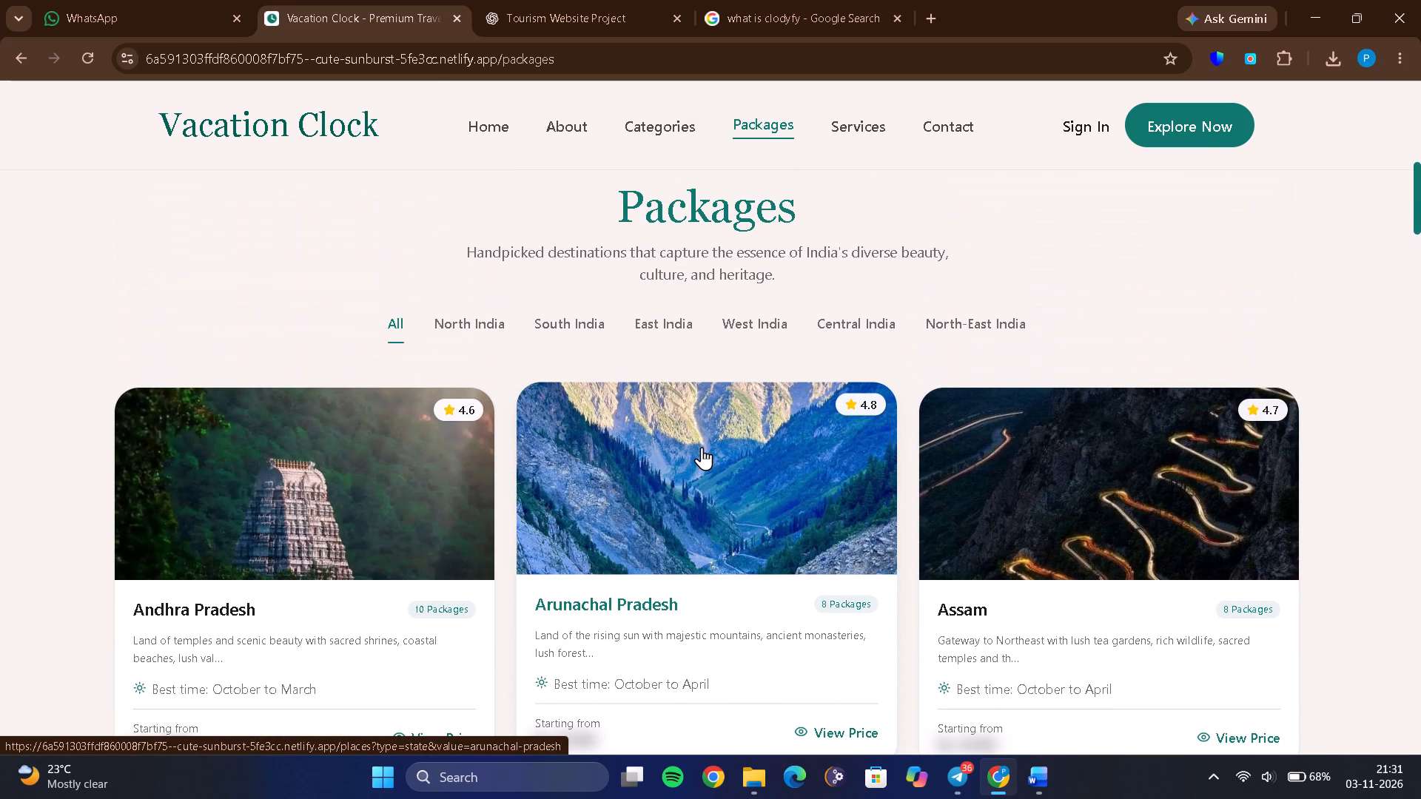
key(Print)
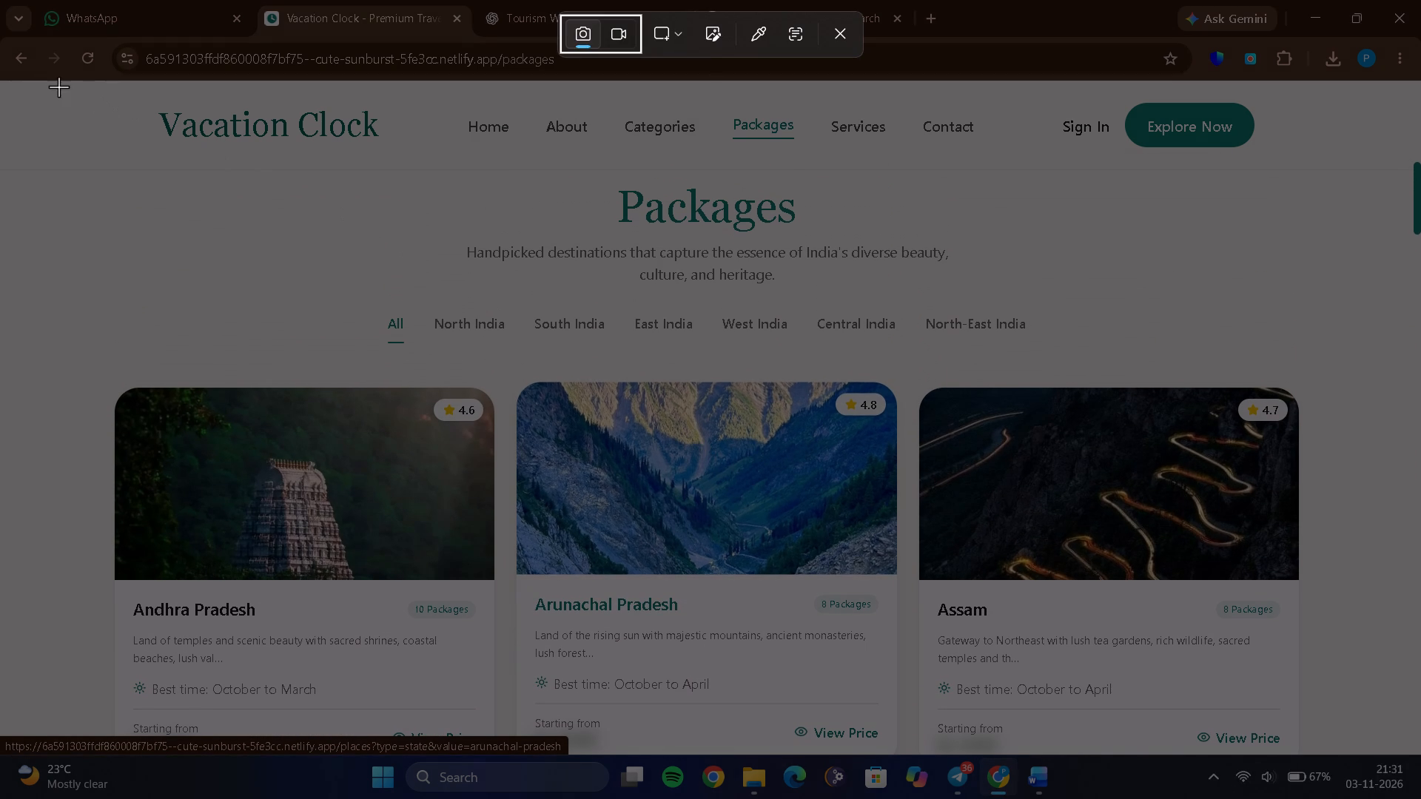
drag(58, 87, 1400, 746)
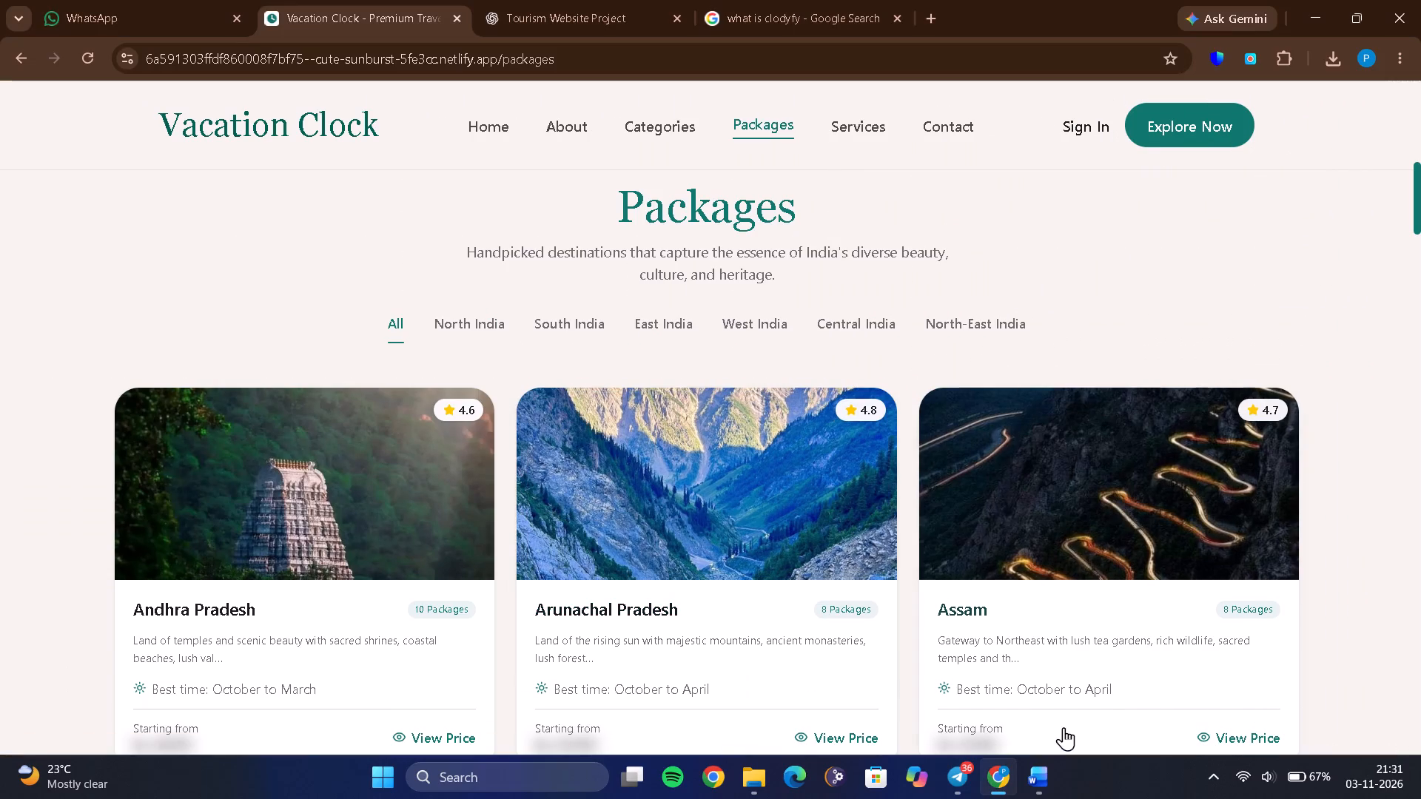
Return to the Vacation Clock report in Word and replace the cover page's full-name placeholder with the student's name on its own line.
click(1108, 712)
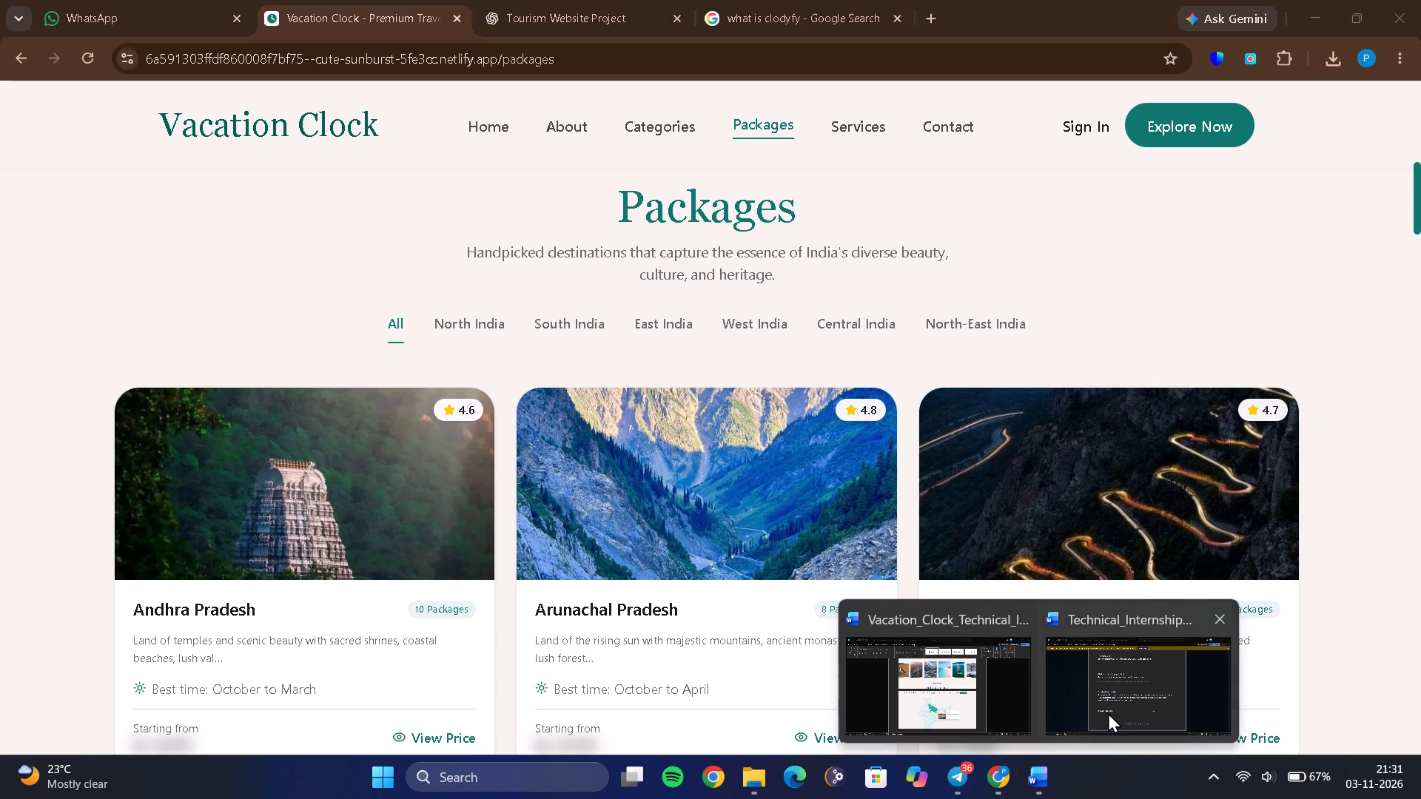
click(776, 20)
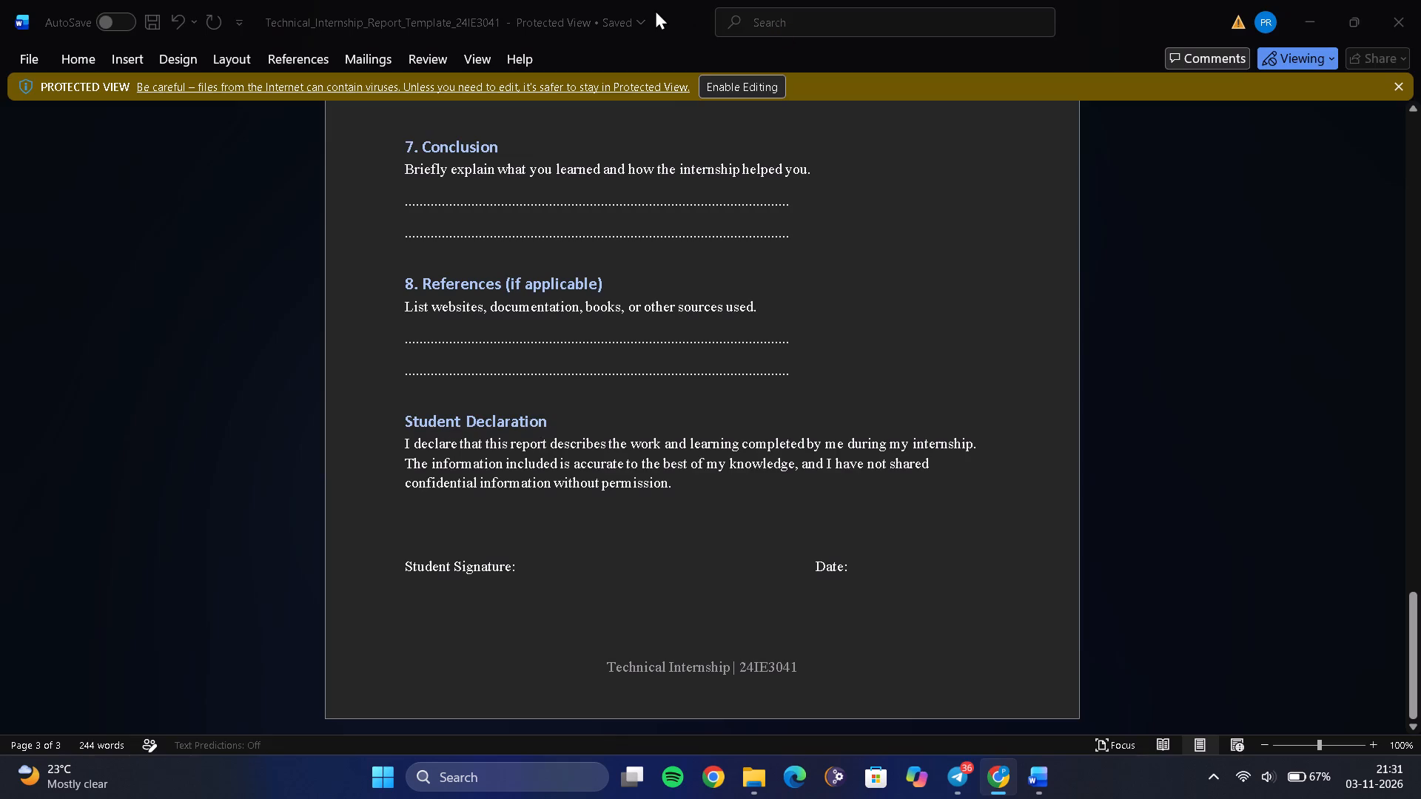
drag(1018, 654, 997, 786)
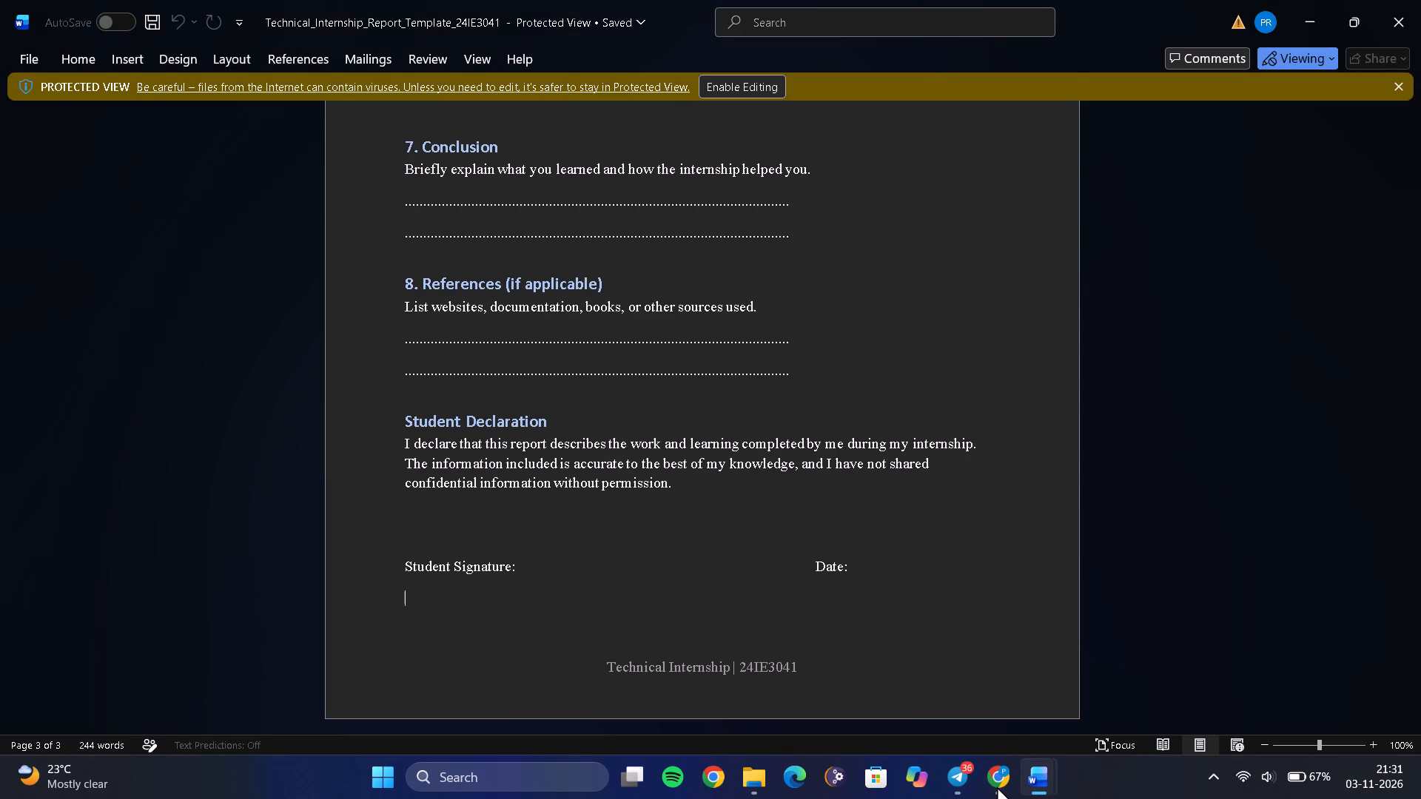
click(978, 719)
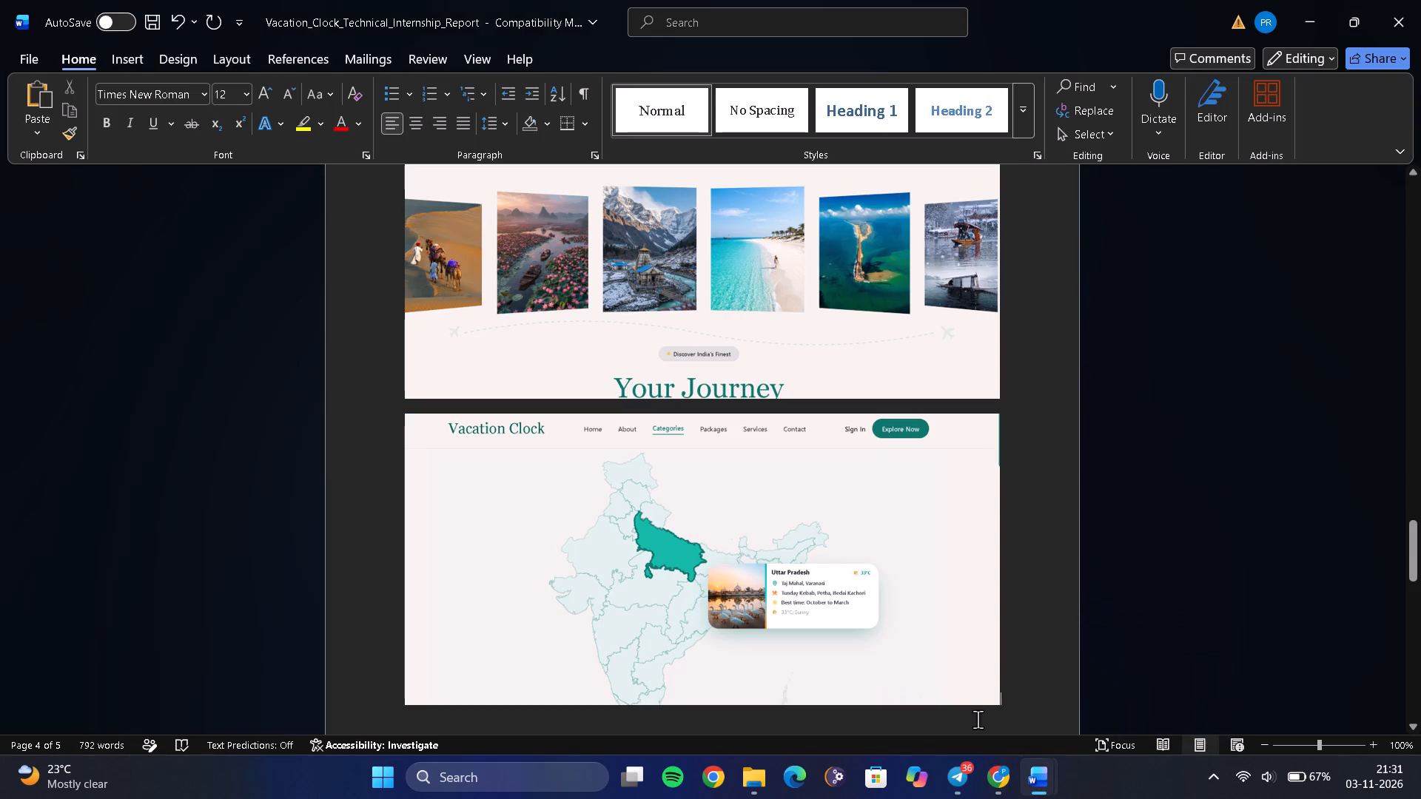
scroll(853, 578, up, 1)
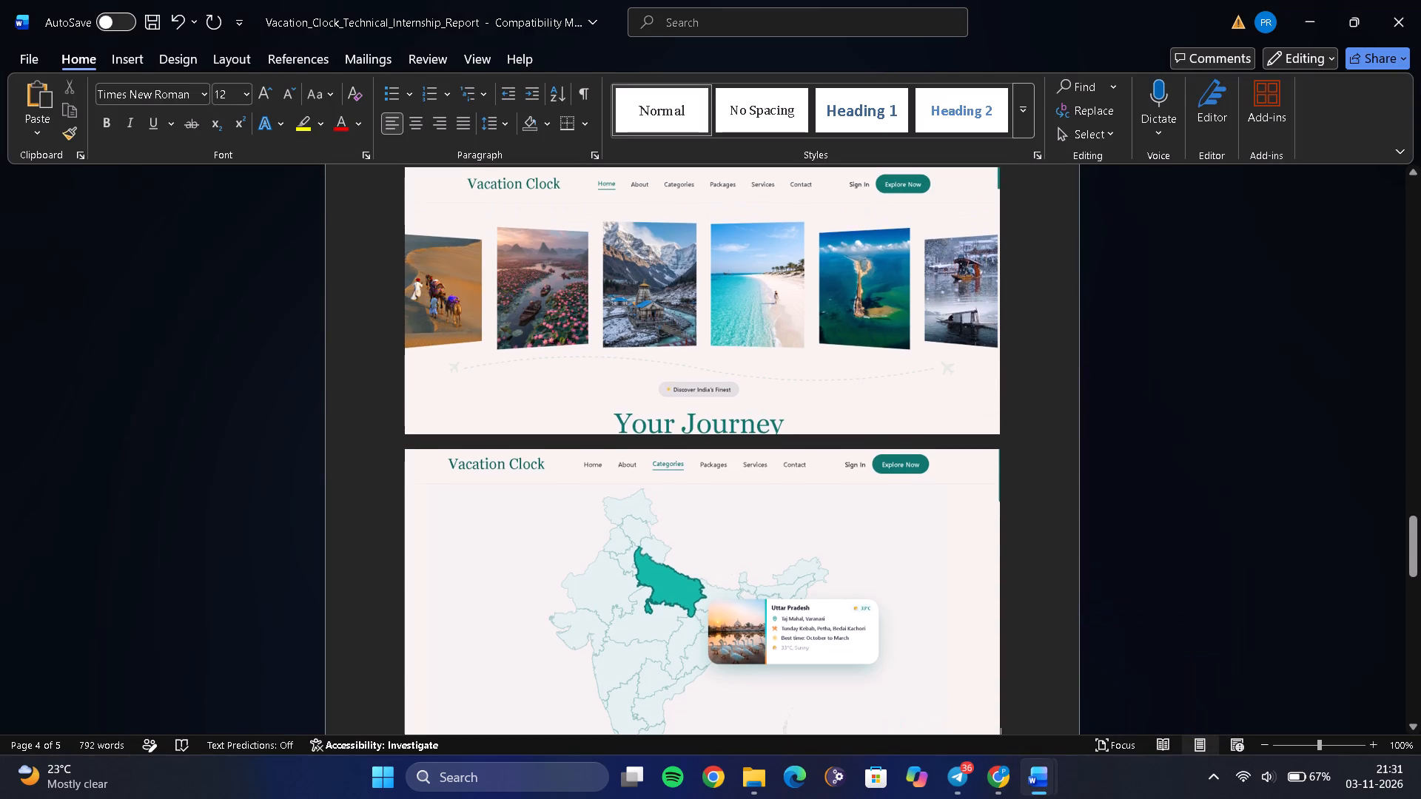
scroll(853, 578, up, 2)
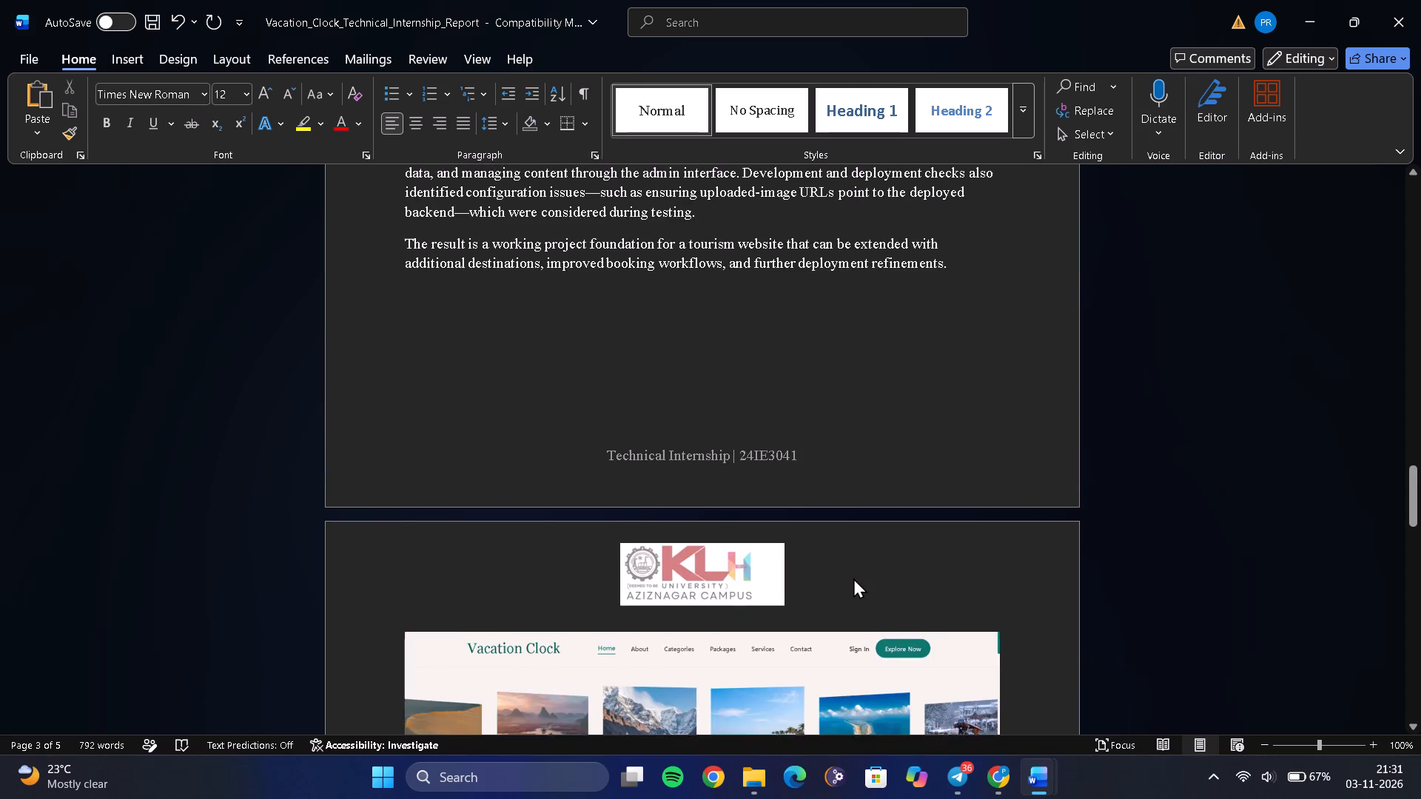
scroll(853, 578, up, 8)
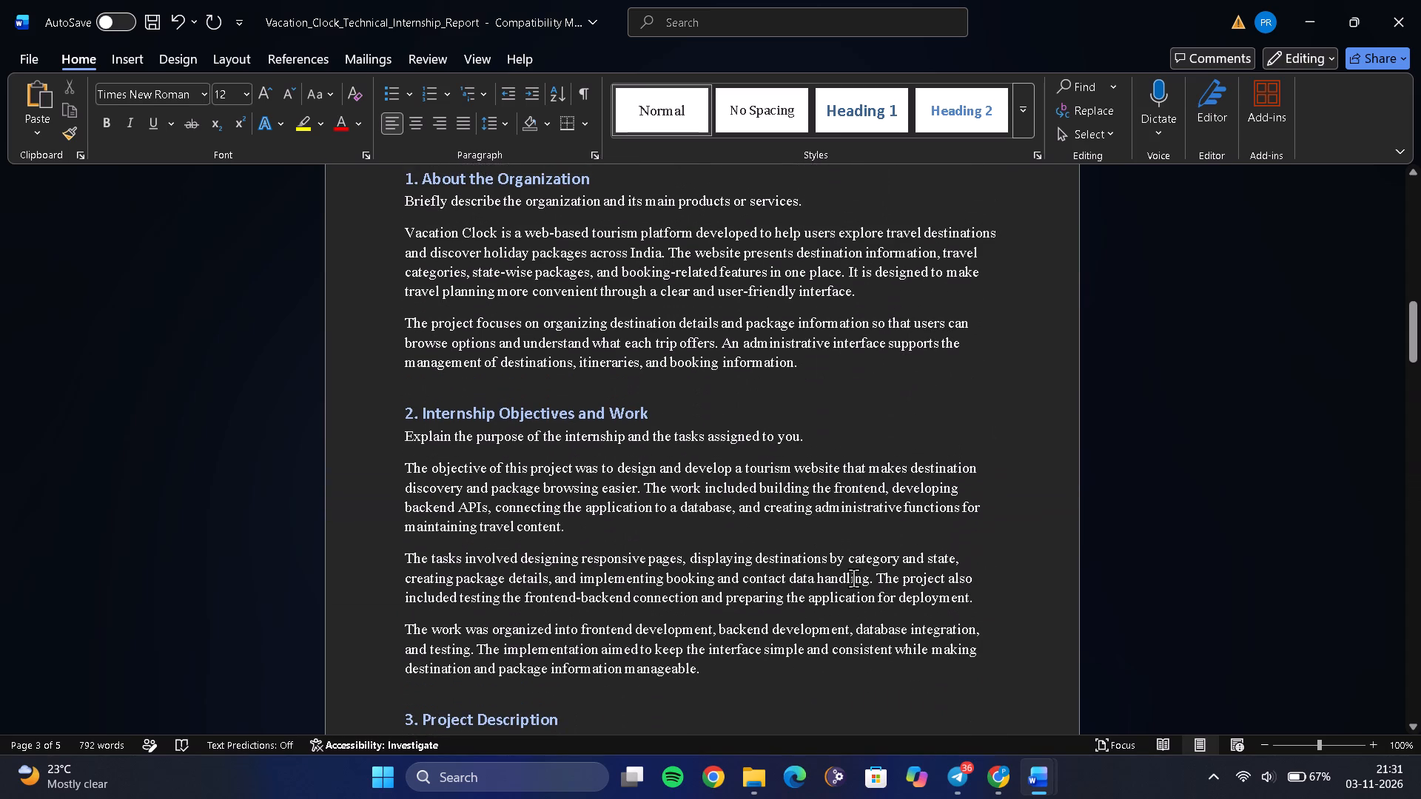
scroll(869, 610, up, 7)
scroll(752, 423, down, 1)
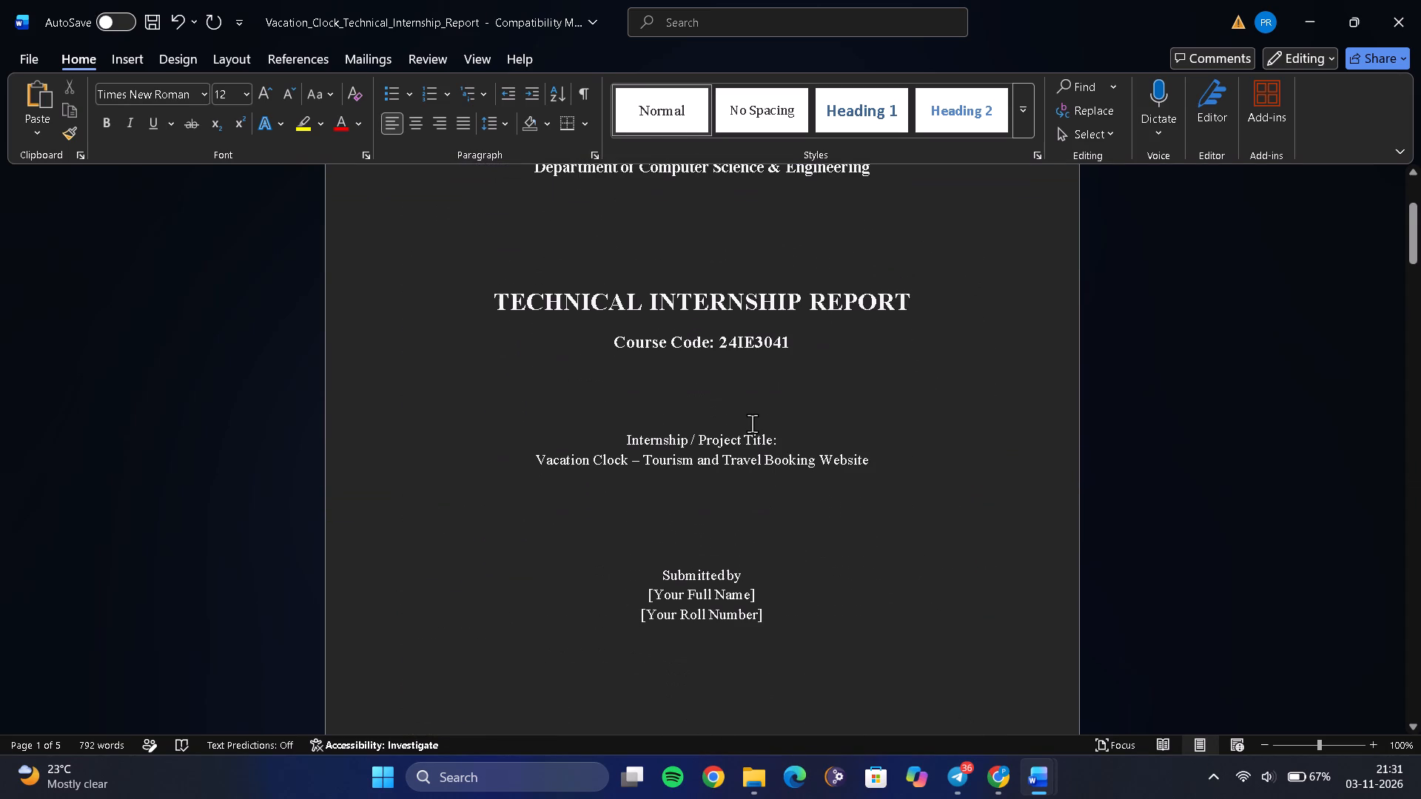
scroll(747, 373, down, 1)
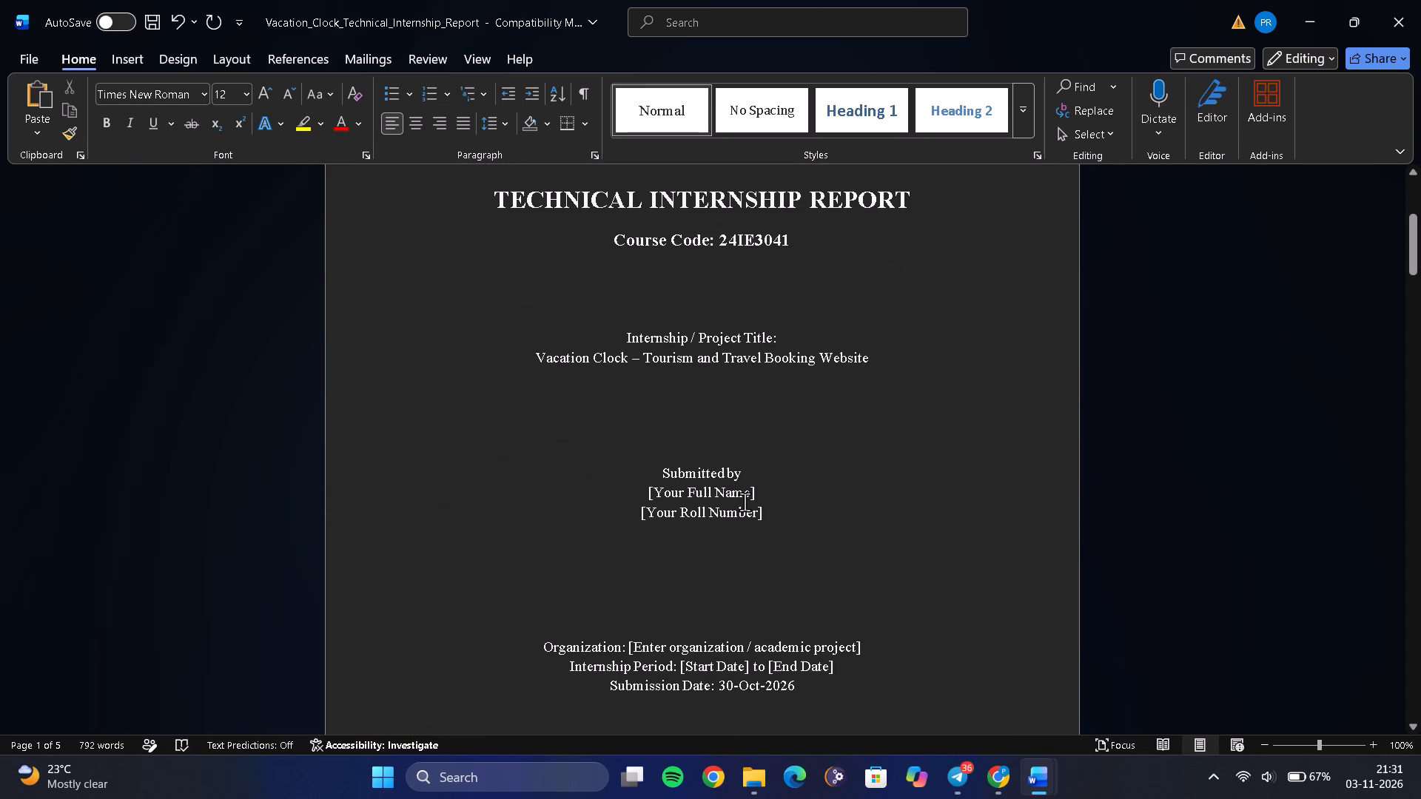
click(745, 489)
key(BackSpace)
key(BackSpace)
key(BackSpace)
key(BackSpace)
key(BackSpace)
key(BackSpace)
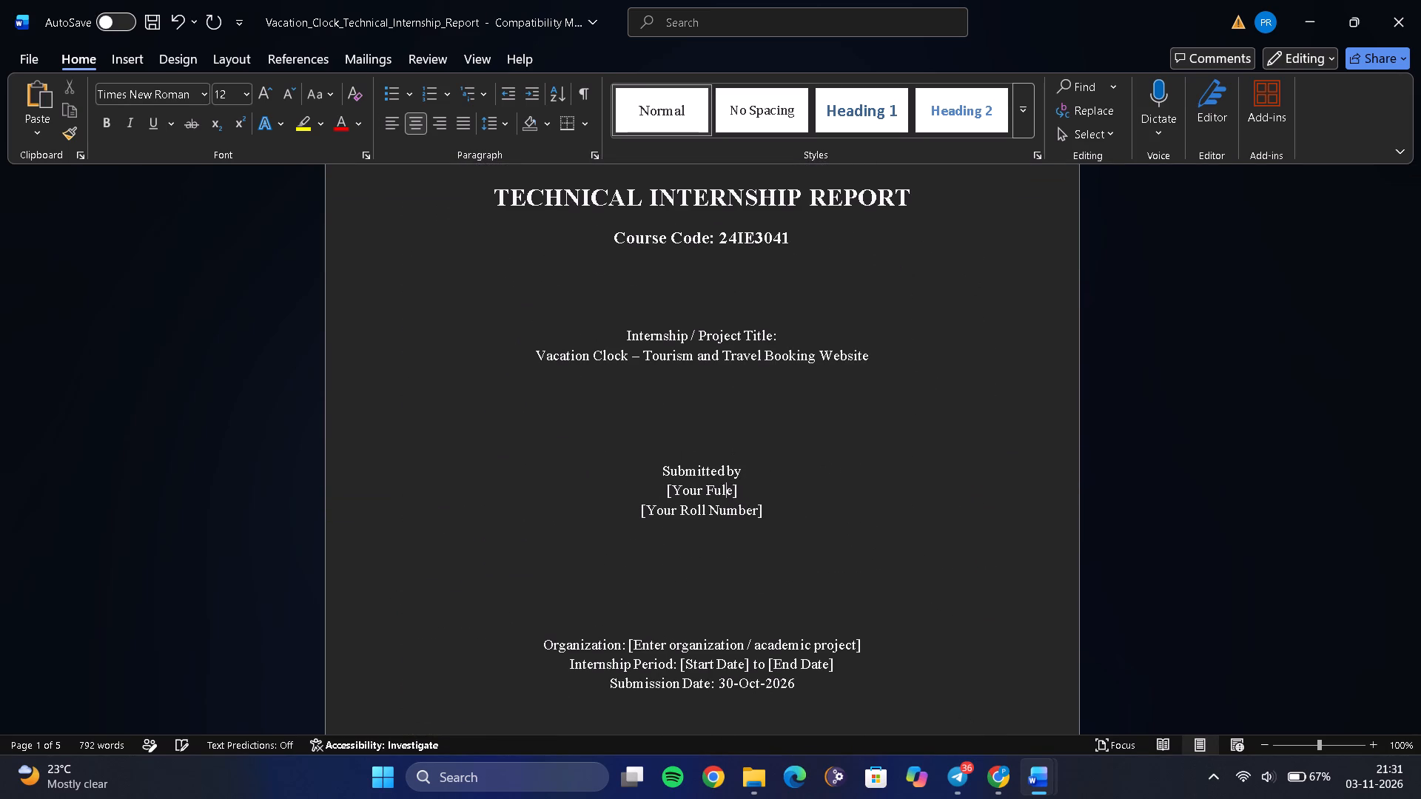
key(Delete)
key(Delete)
key(Delete)
key(Delete)
key(BackSpace)
key(BackSpace)
key(BackSpace)
key(BackSpace)
key(BackSpace)
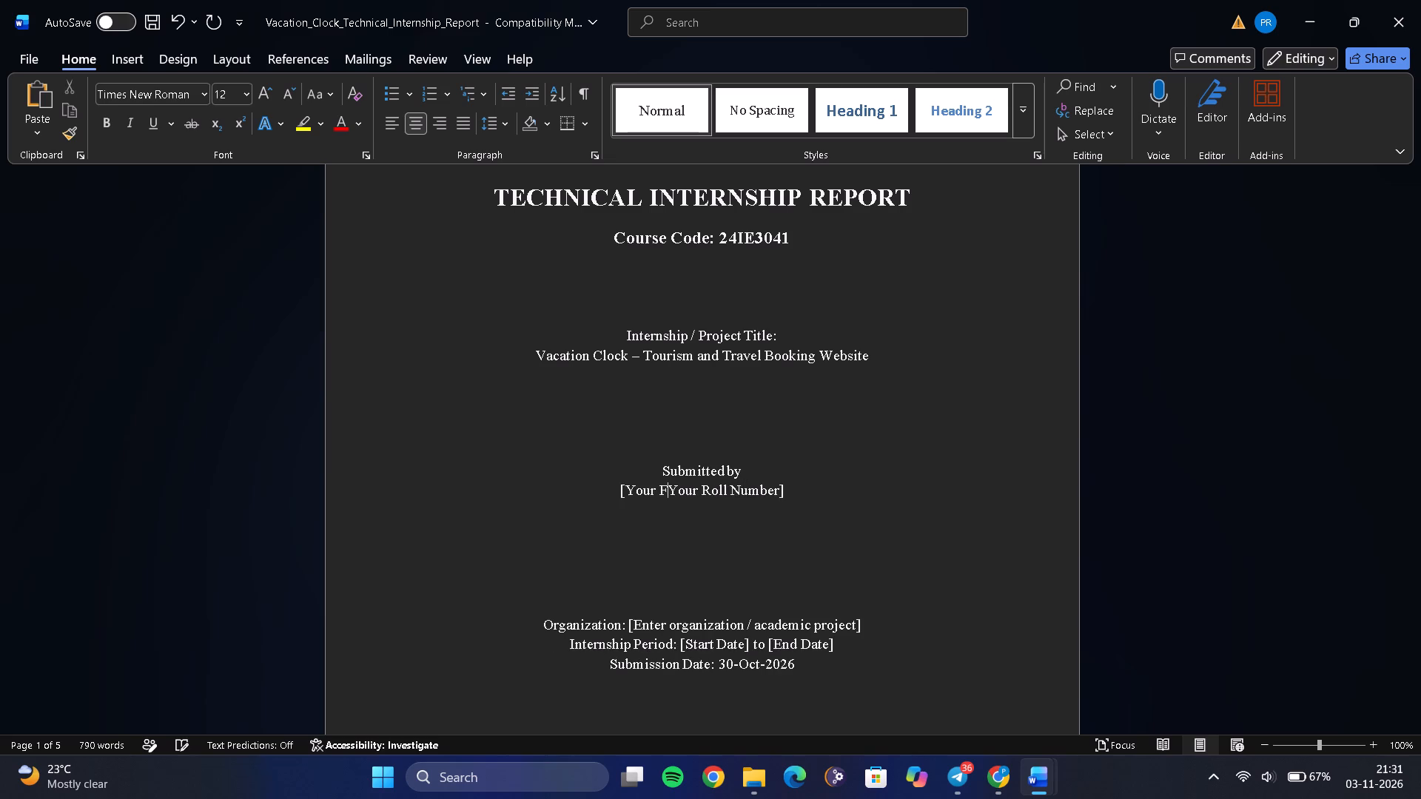
key(BackSpace)
key(BackSpace)
key(BackSpace)
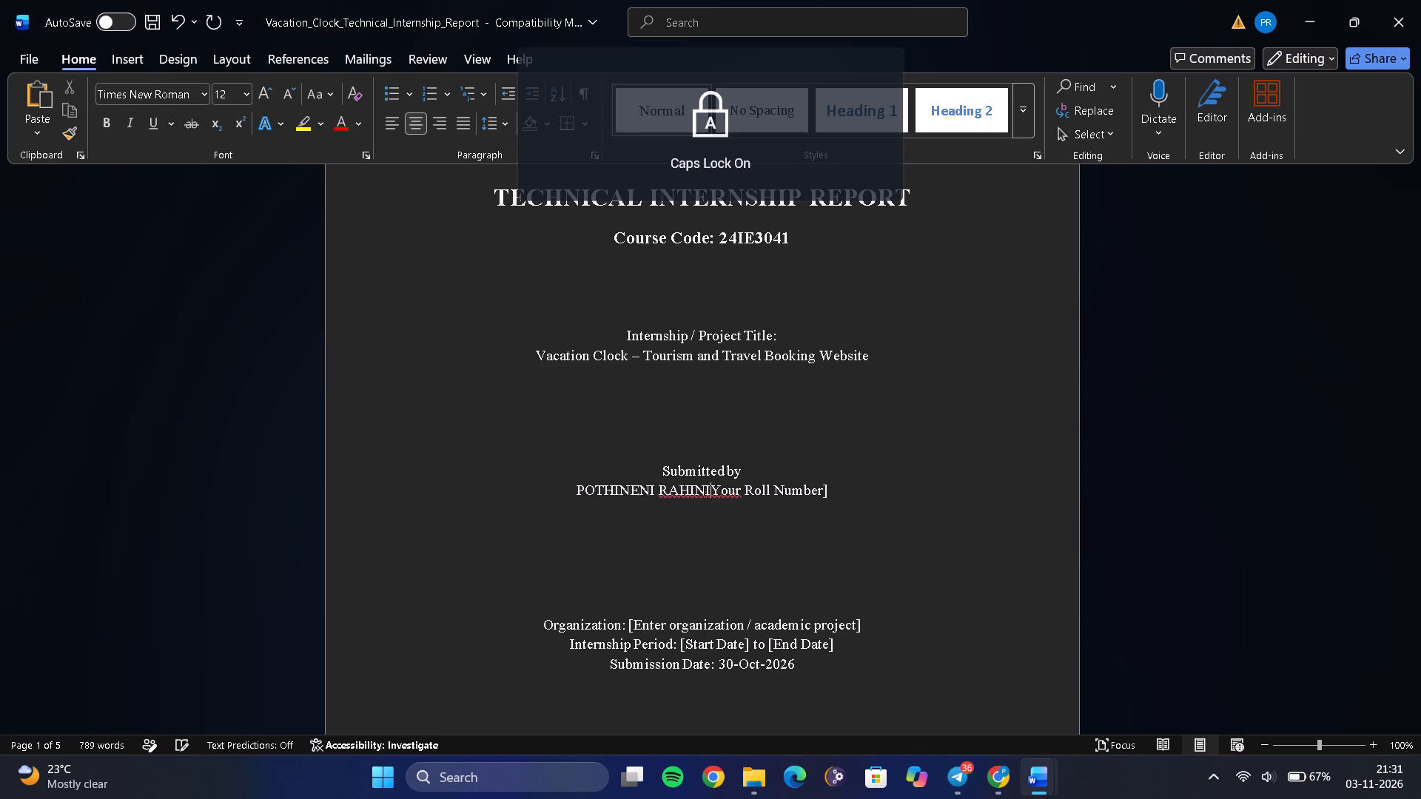
key(Return)
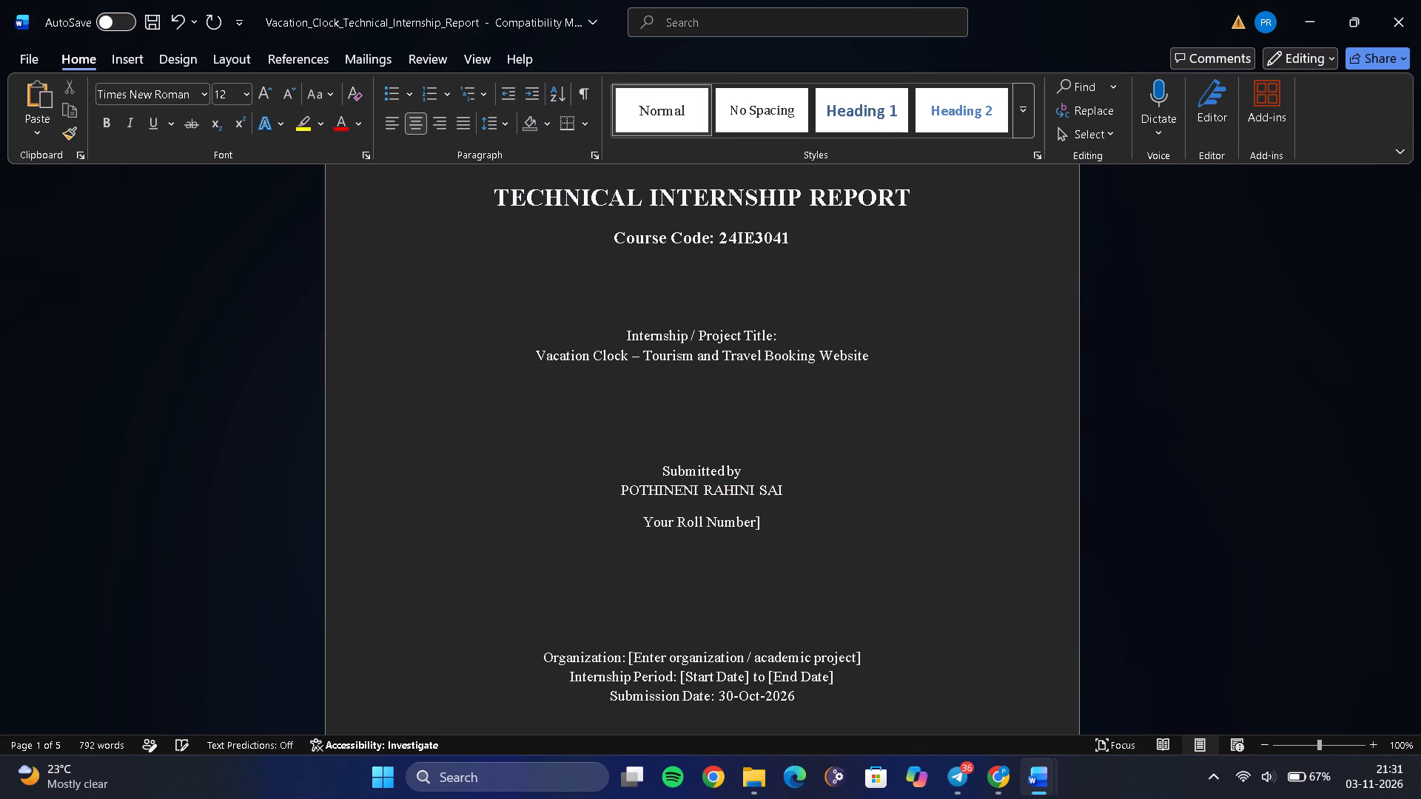
Replace the roll number placeholder below the student's name on the cover page with the student's roll number.
key(Delete)
key(Delete)
key(Delete)
key(Delete)
key(Delete)
key(Delete)
key(Delete)
key(Delete)
key(Delete)
key(Delete)
key(Delete)
key(Delete)
key(Delete)
key(Delete)
key(Delete)
key(Delete)
key(Delete)
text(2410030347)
Replace the [Start Date] placeholder in the cover page's Internship Period line with 20-MAY-2026.
scroll(745, 489, down, 1)
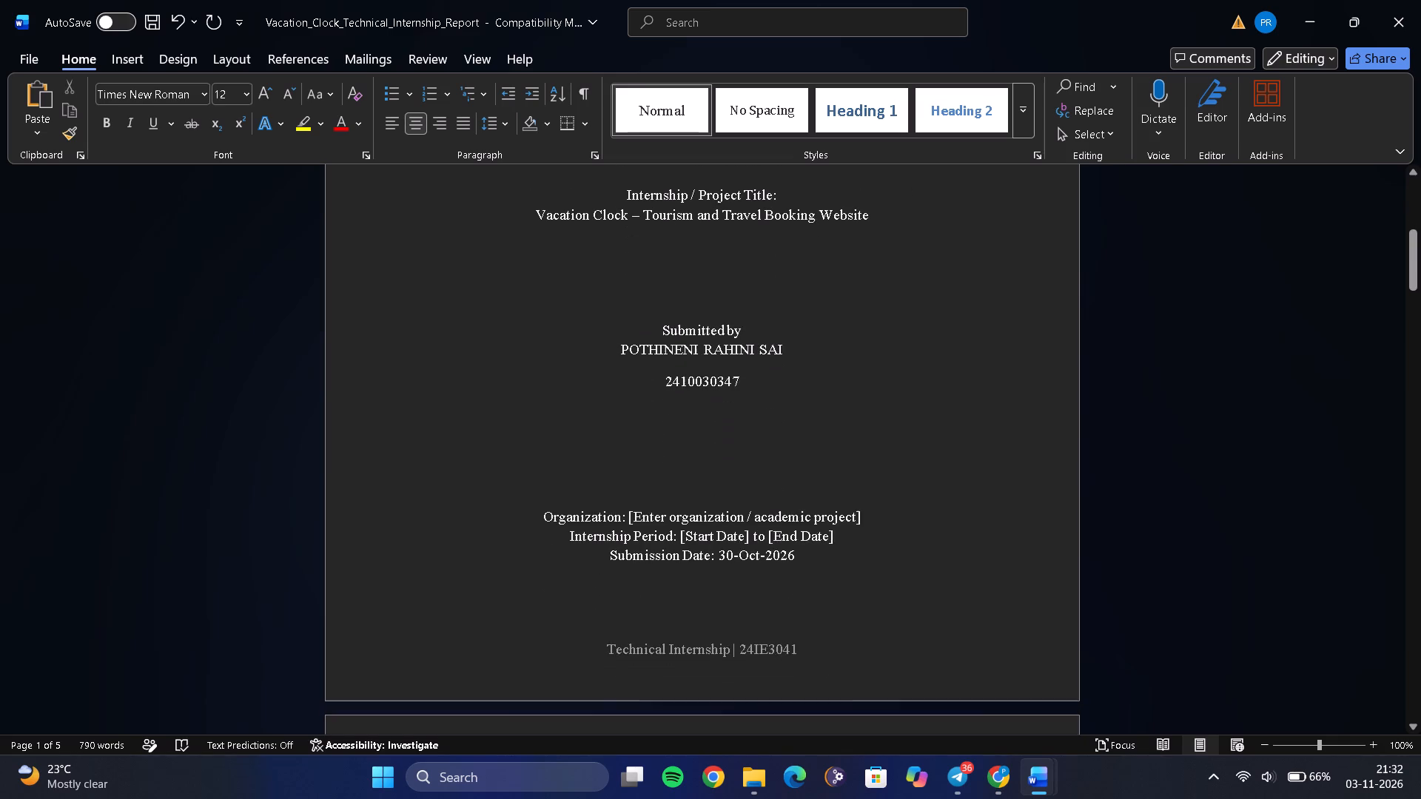
scroll(745, 489, down, 1)
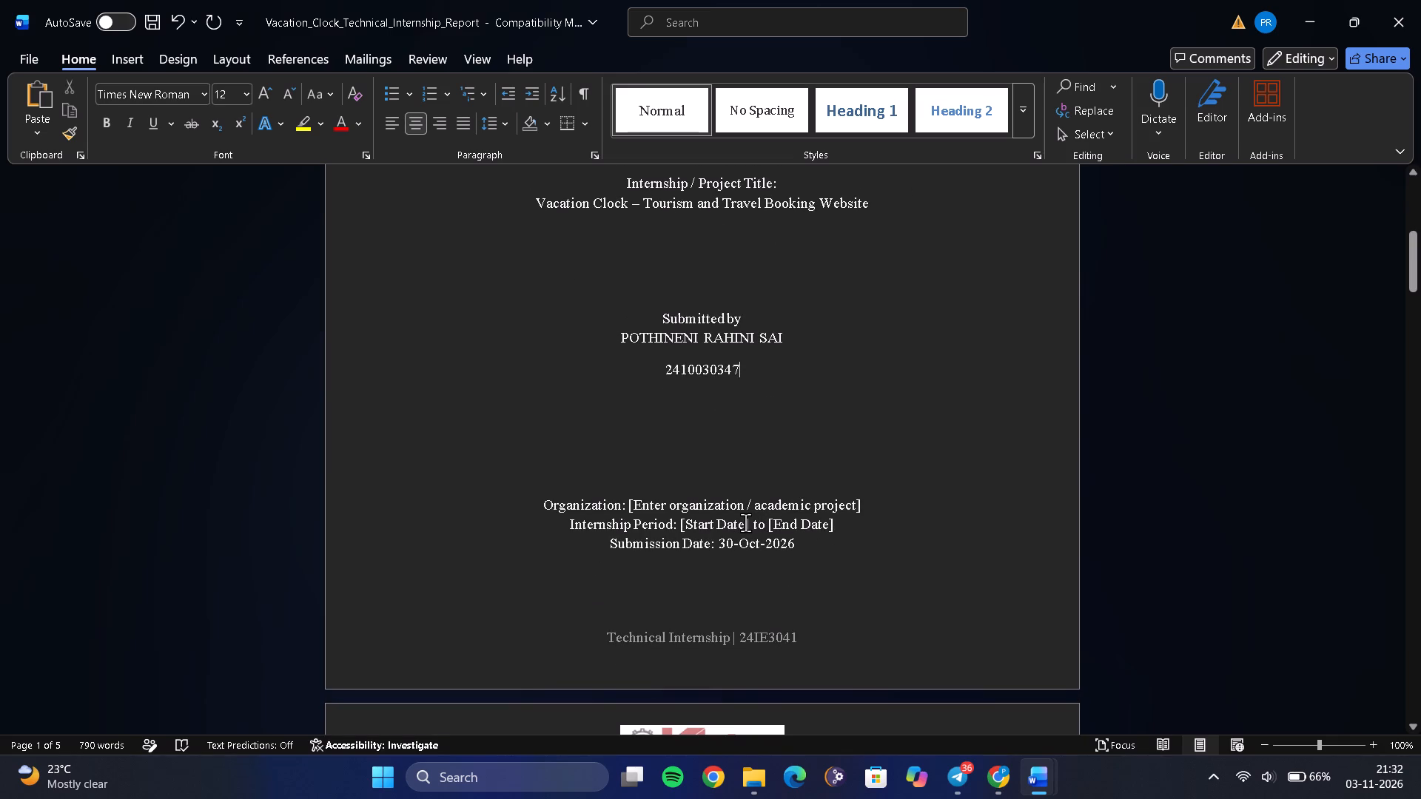
click(745, 522)
key(BackSpace)
key(BackSpace)
key(BackSpace)
key(BackSpace)
key(BackSpace)
key(BackSpace)
key(BackSpace)
key(BackSpace)
key(BackSpace)
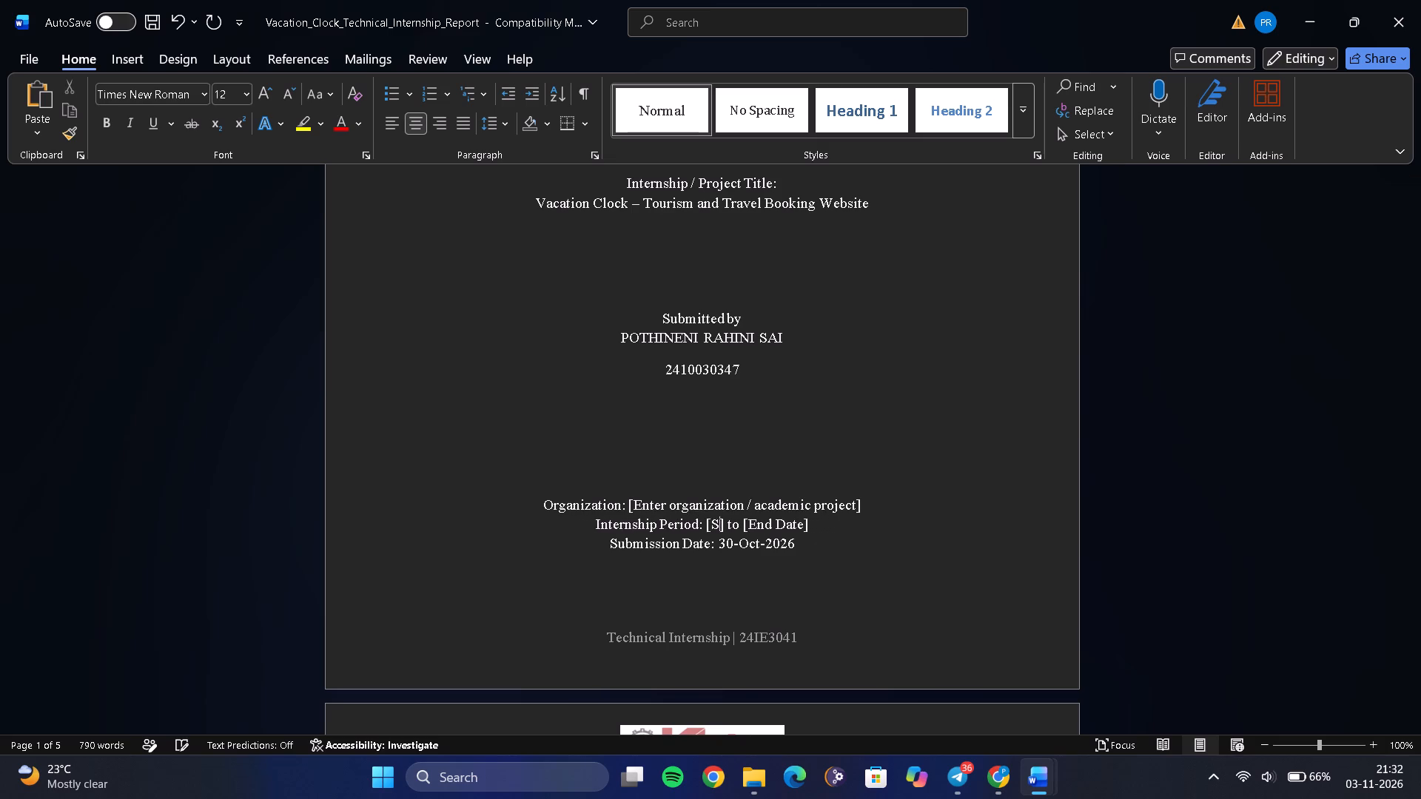
key(BackSpace)
key(BackSpace)
key(Delete)
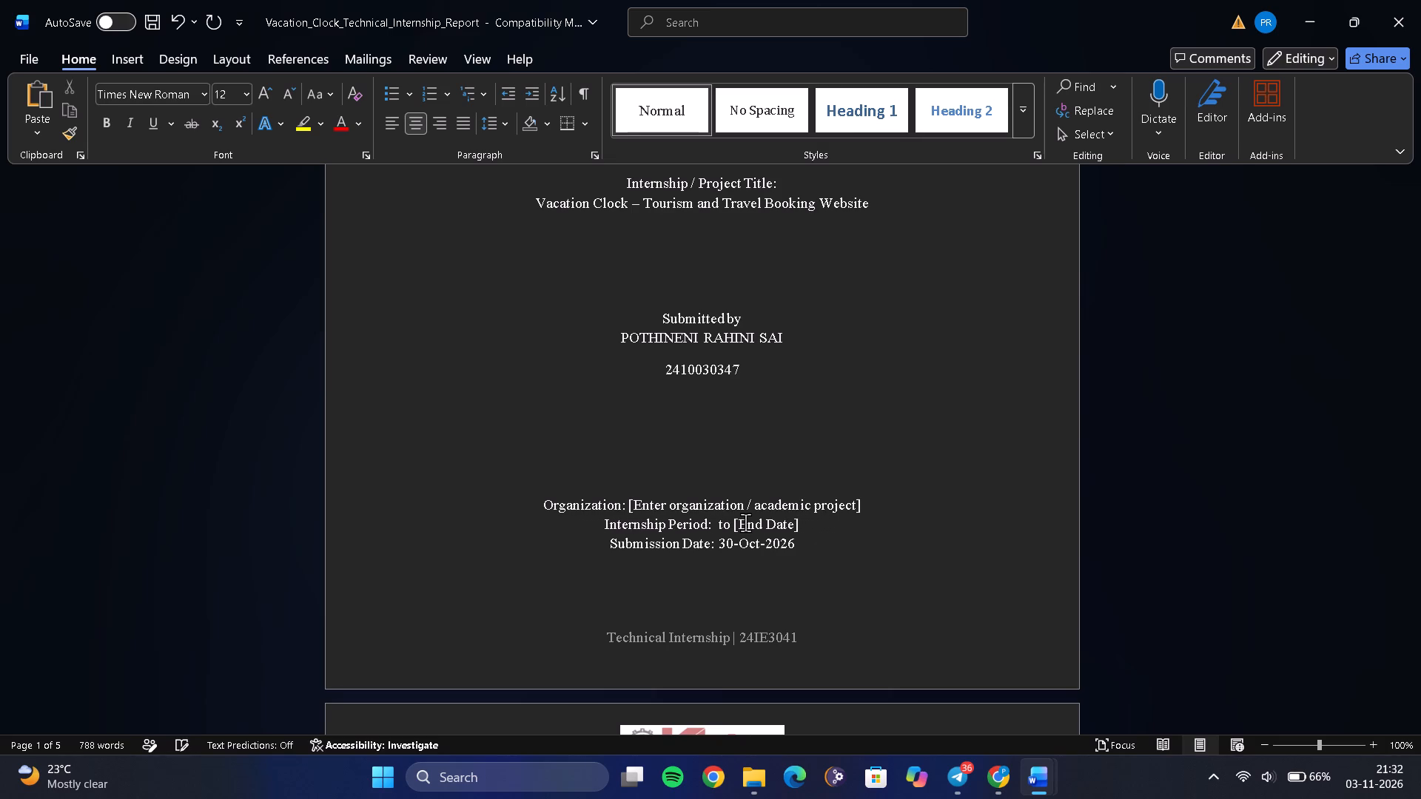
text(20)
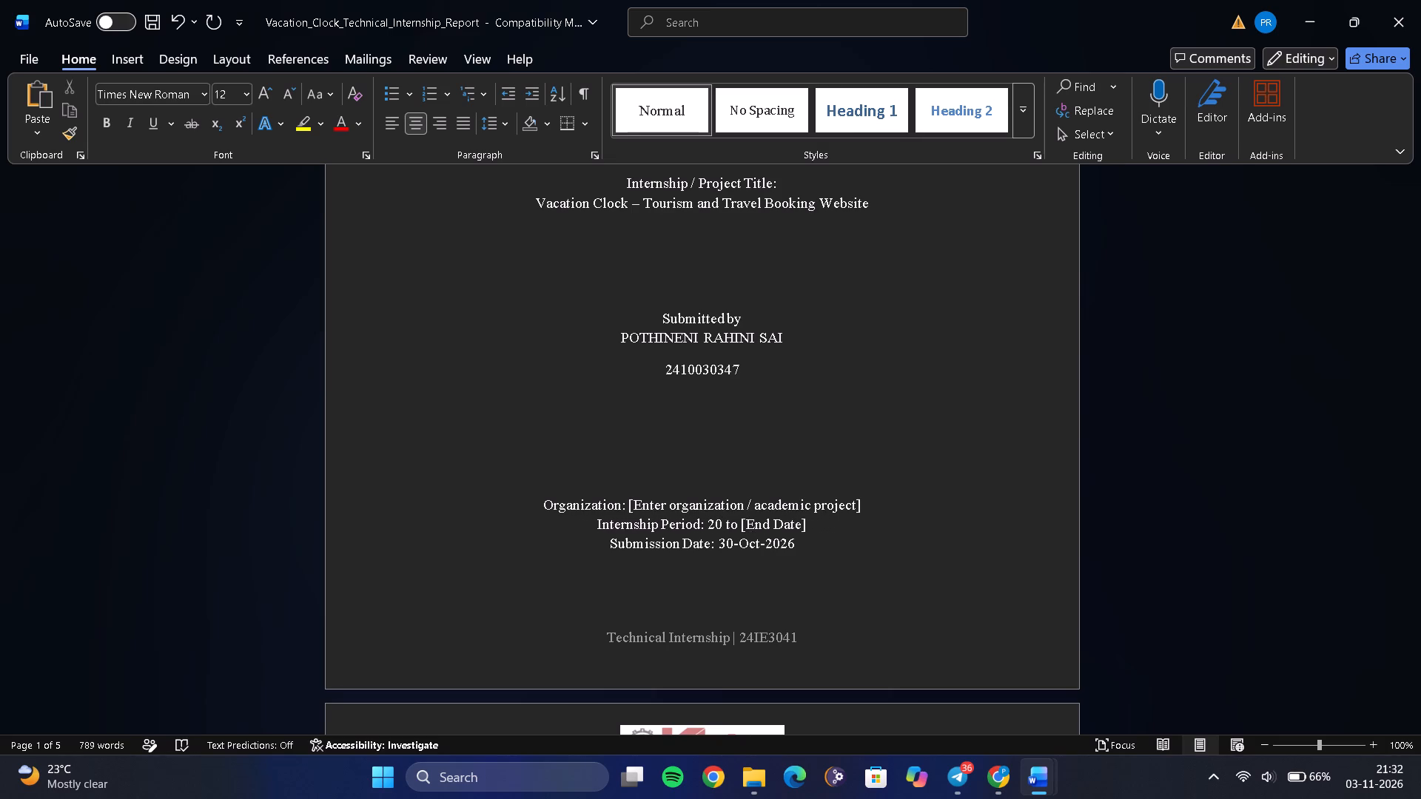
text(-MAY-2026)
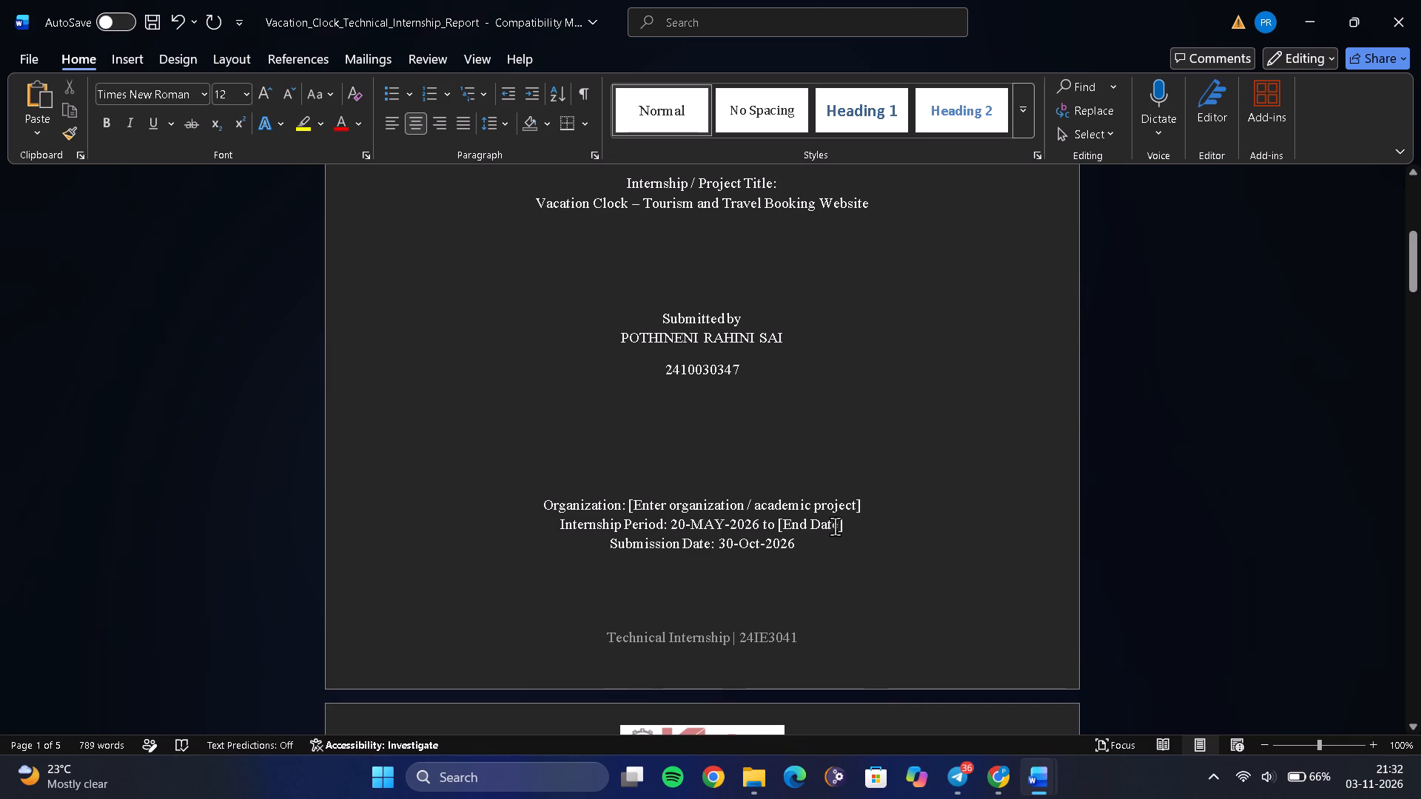
Replace the [End Date] placeholder in the Internship Period line with 5-JUNE-2026.
click(845, 523)
key(BackSpace)
key(BackSpace)
key(BackSpace)
key(BackSpace)
key(BackSpace)
key(BackSpace)
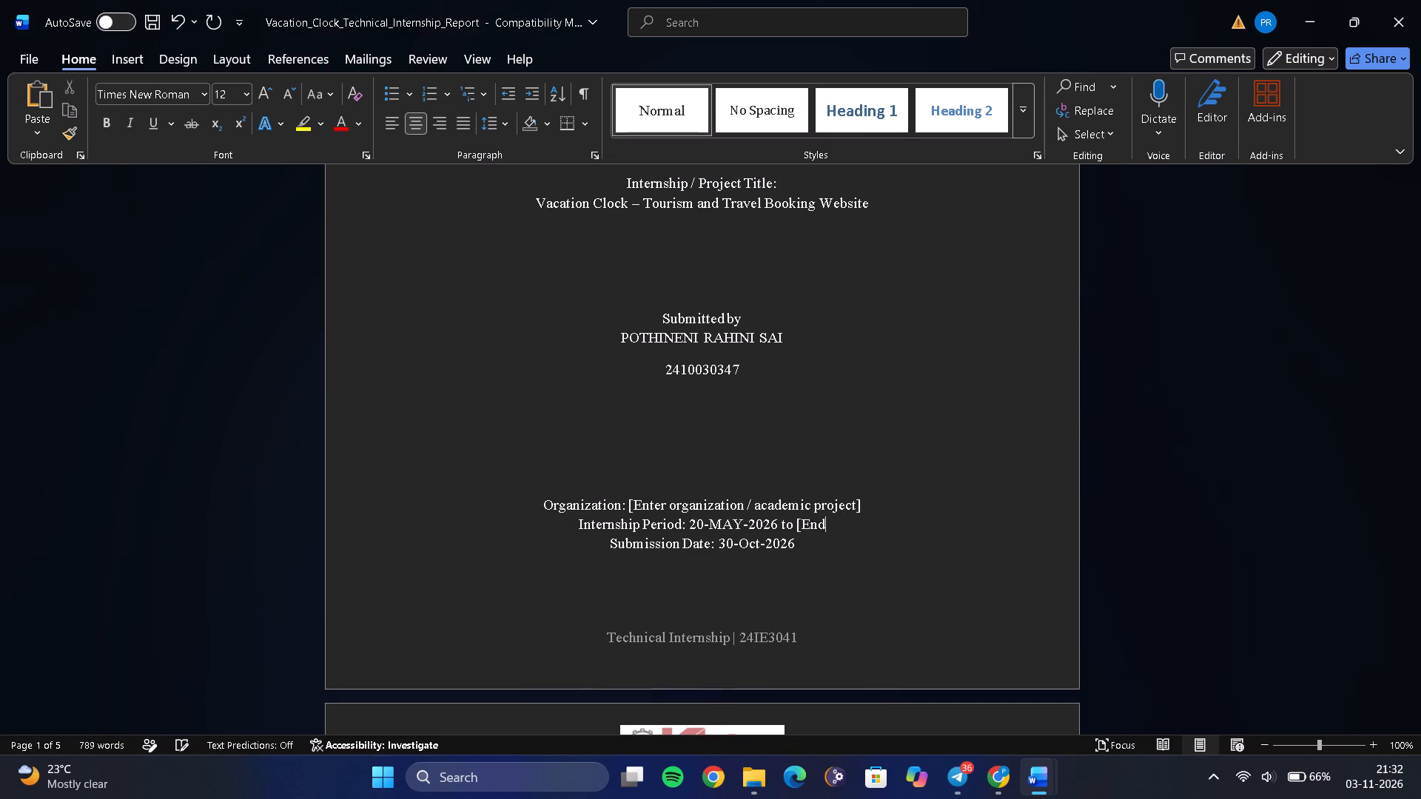
key(BackSpace)
key(BackSpace)
key(BackSpace)
key(BackSpace)
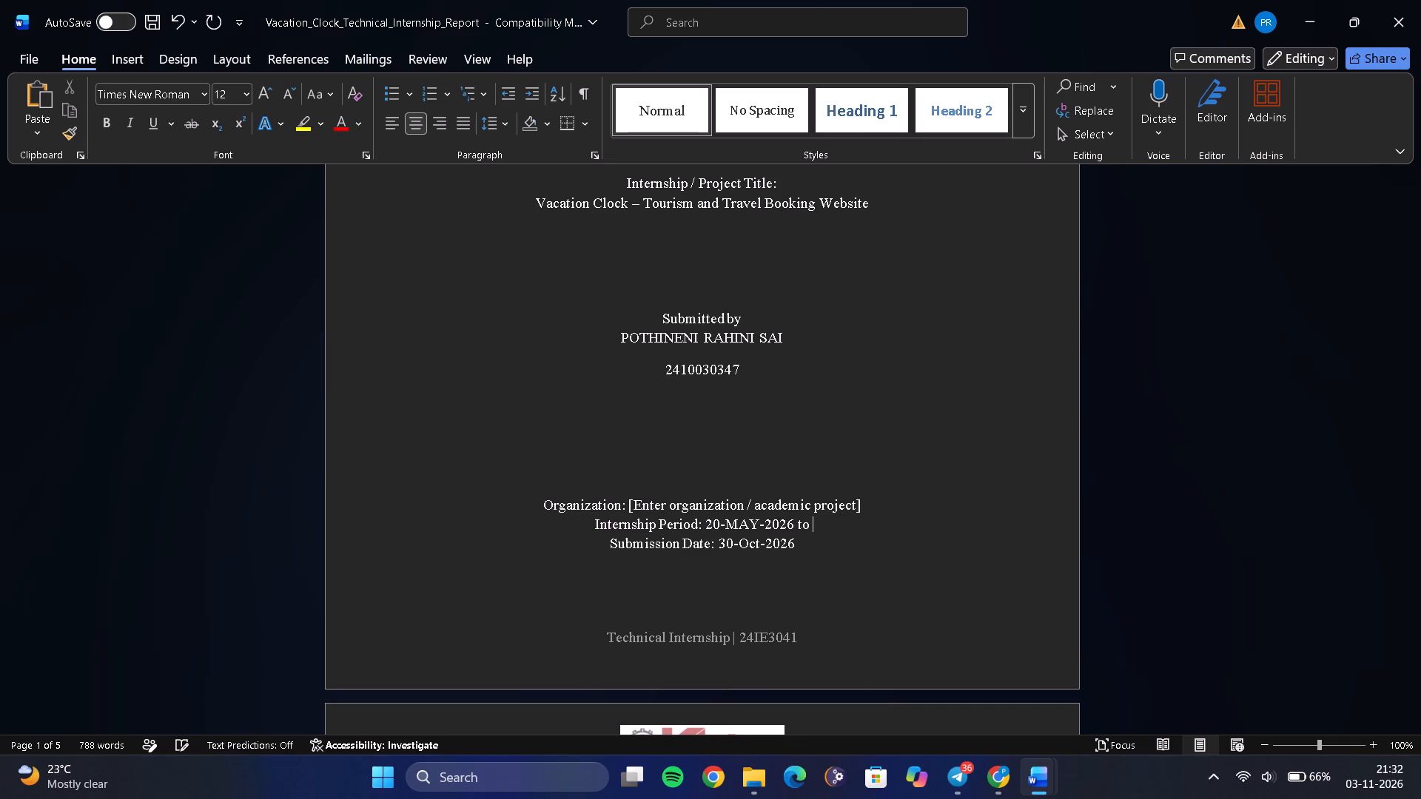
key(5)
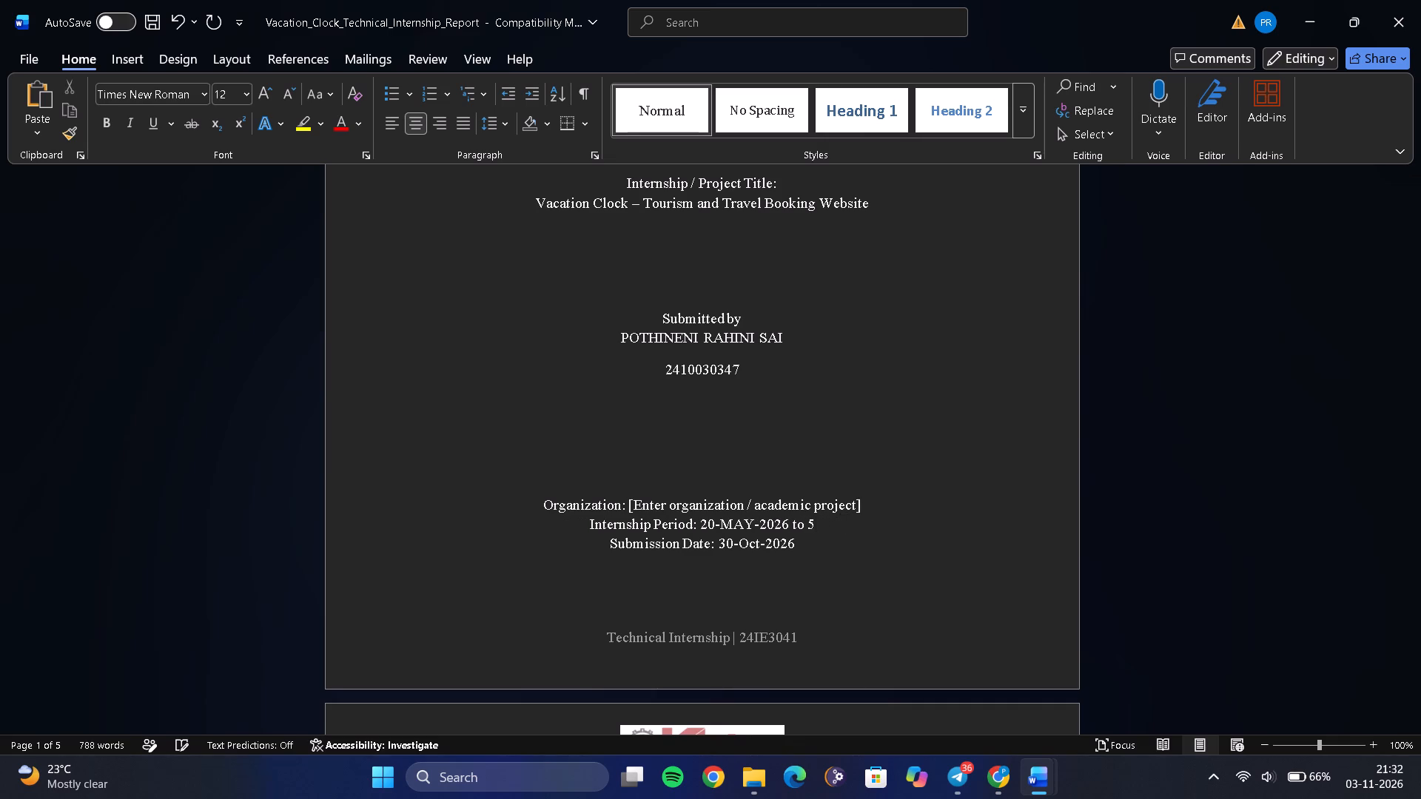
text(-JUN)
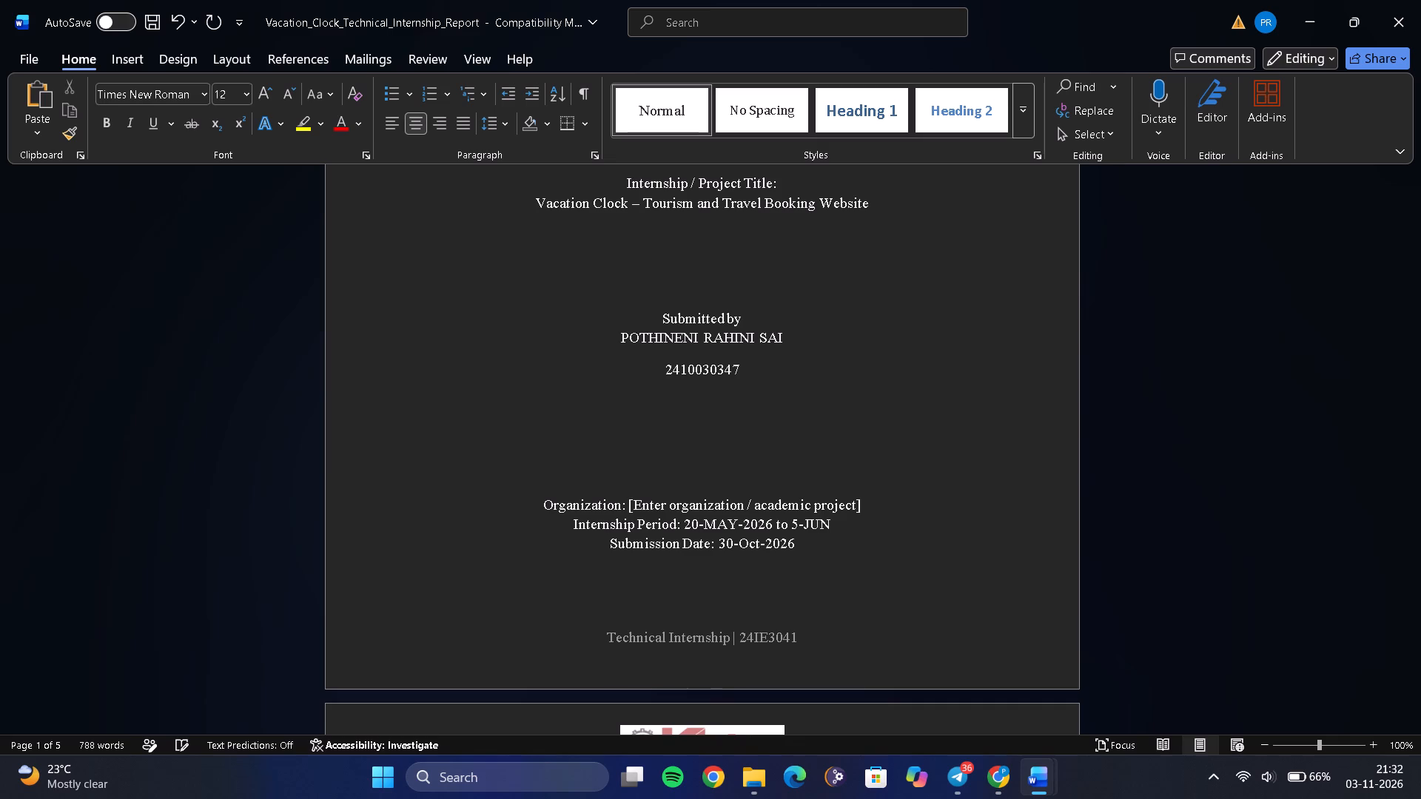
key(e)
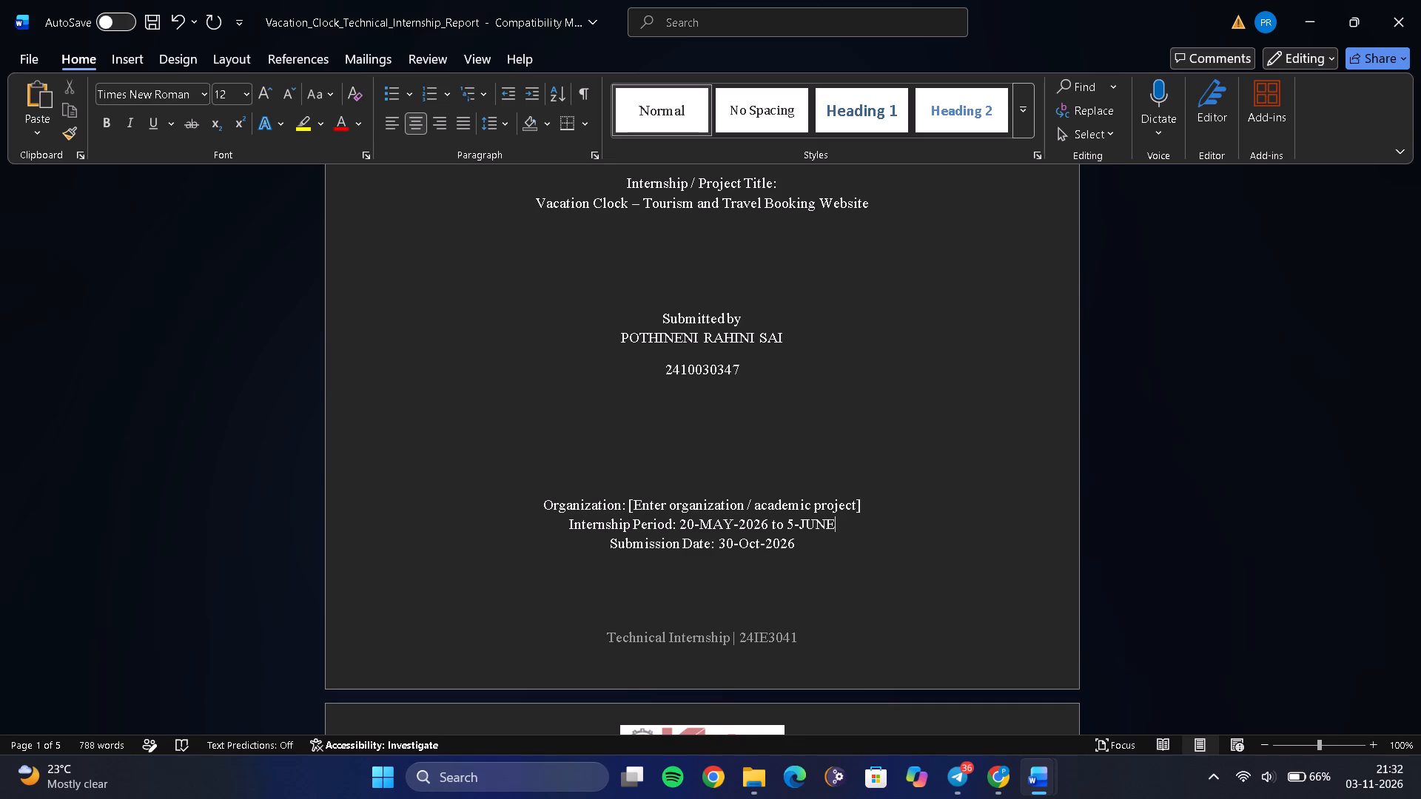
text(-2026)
Switch from the report to the Chrome window.
click(1001, 776)
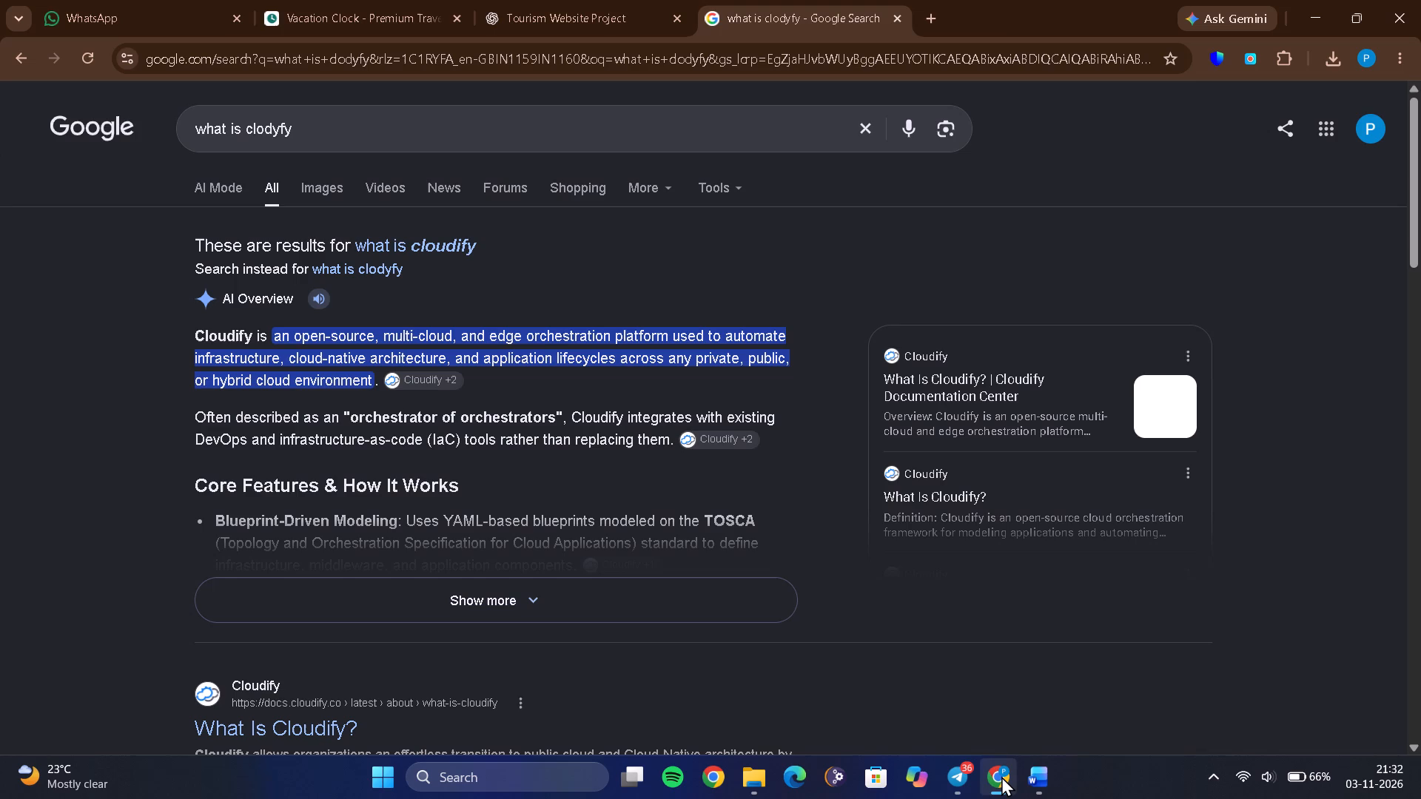
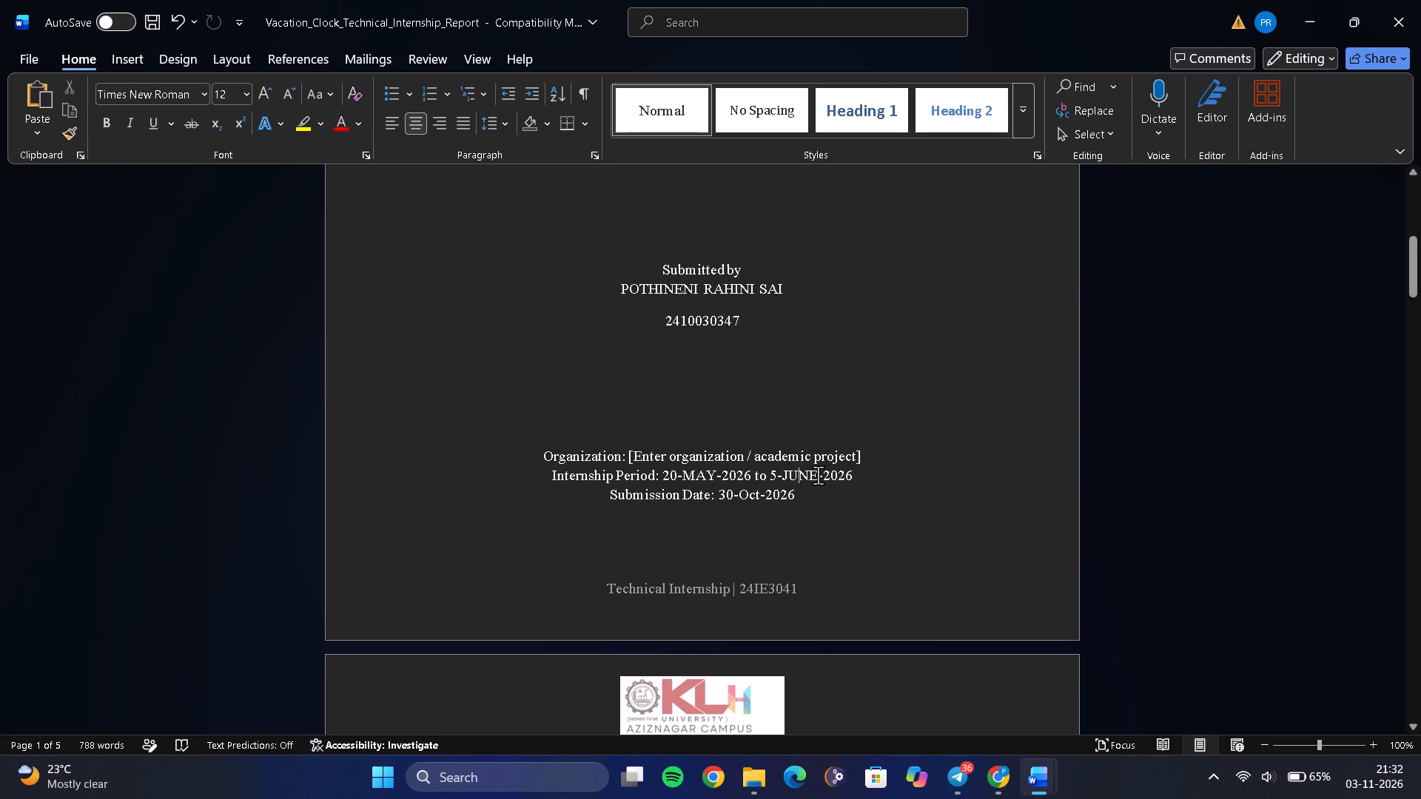
Change the month of the end date in the cover page's Internship Period line to JULY.
key(BackSpace)
key(Delete)
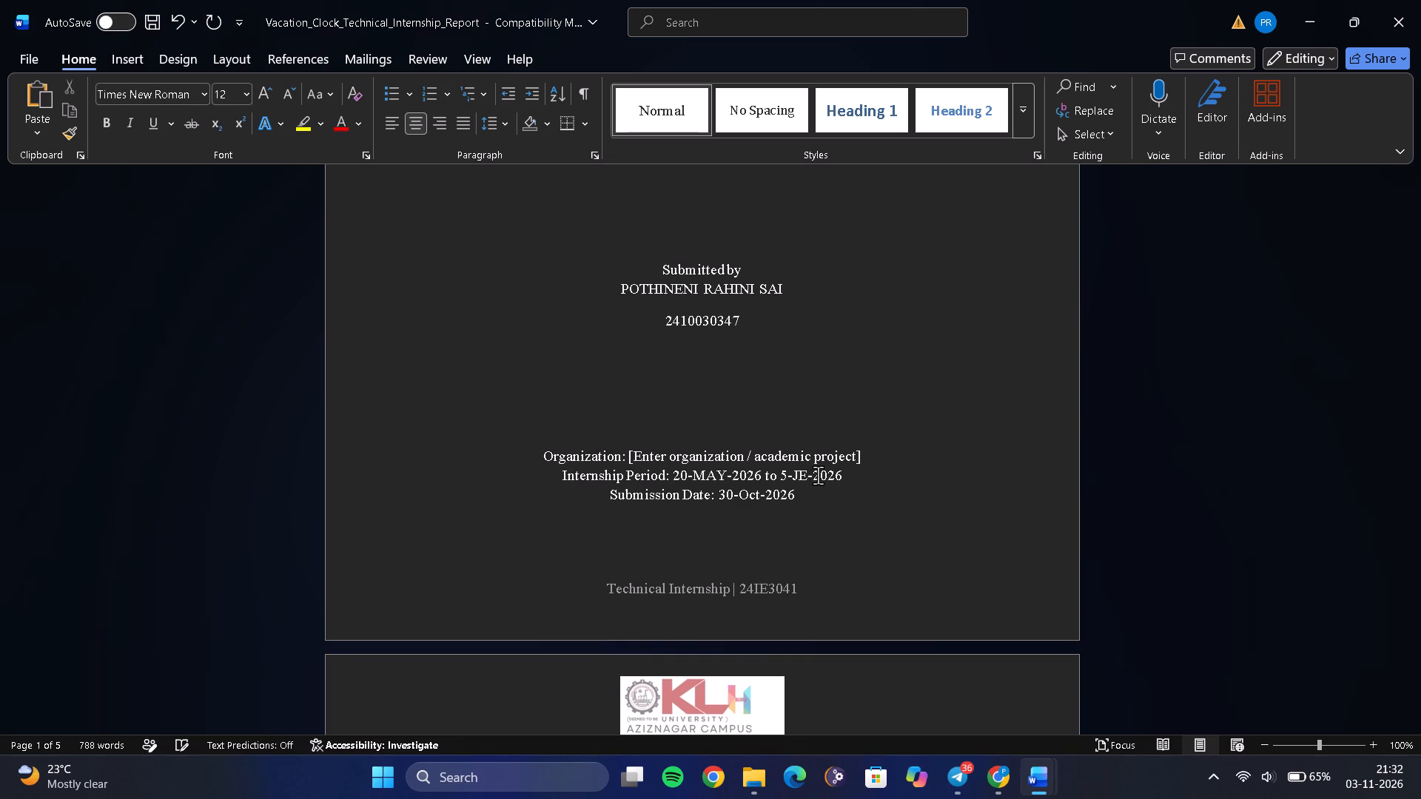
key(Delete)
text(ULY)
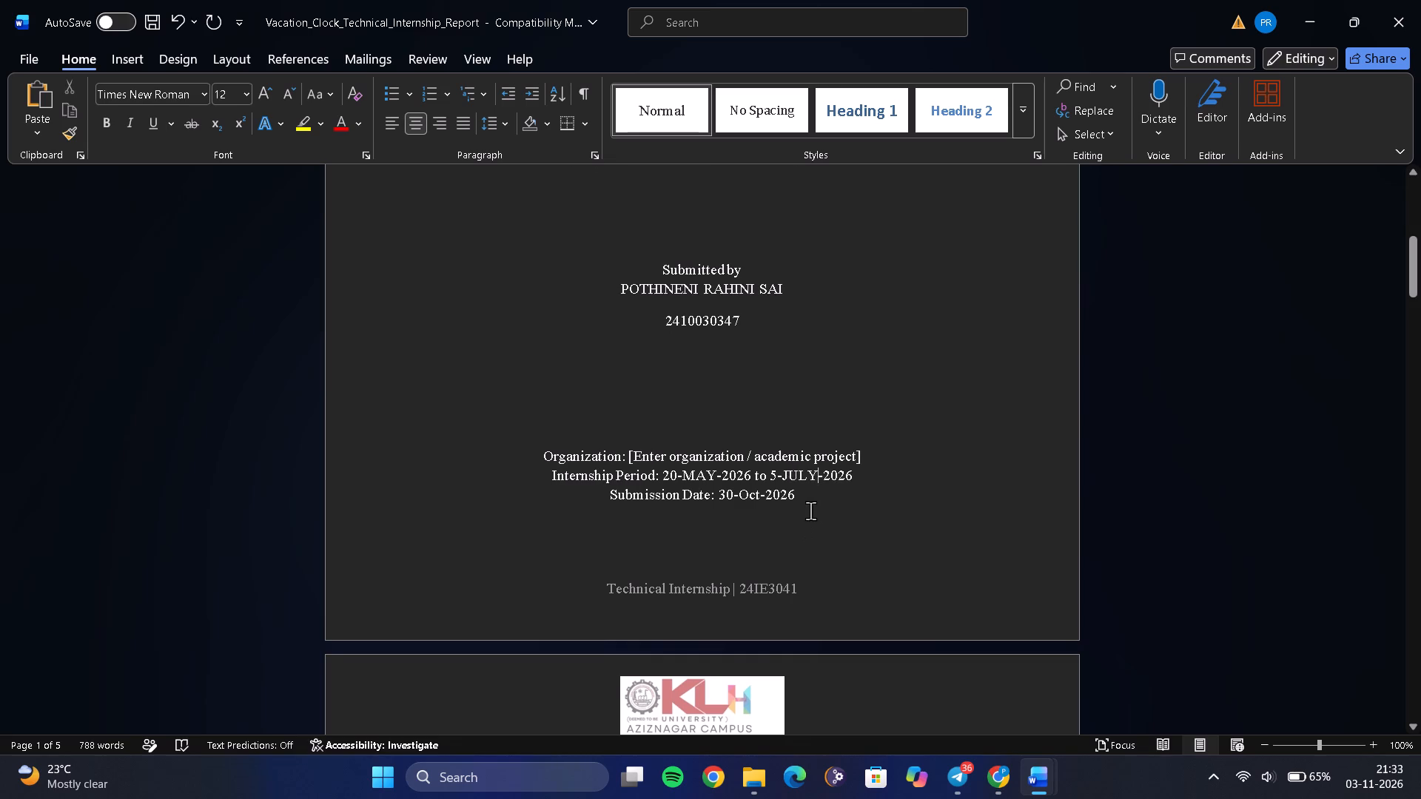
click(817, 495)
Review the report's sections, website screenshots, references and signature line for completeness.
scroll(817, 495, down, 2)
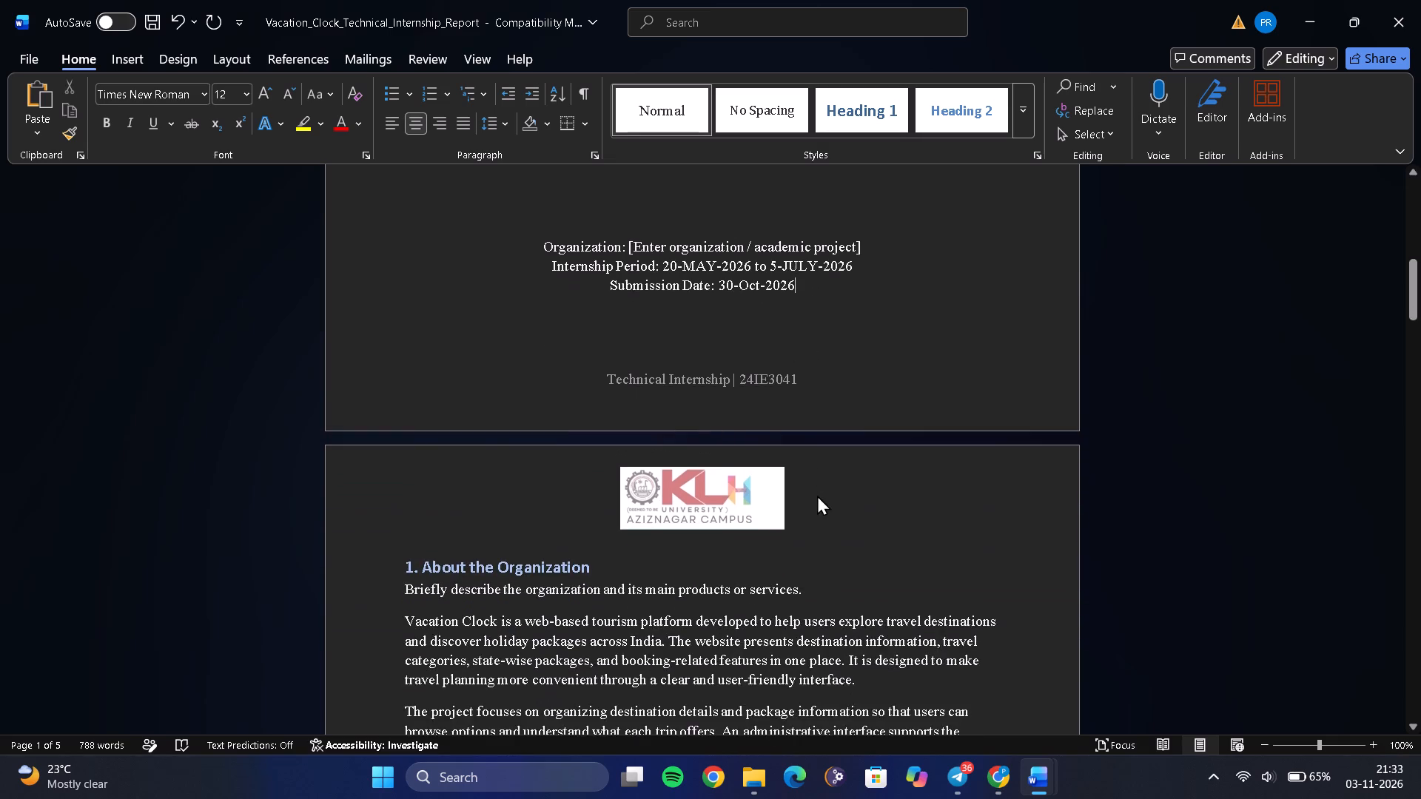
scroll(817, 495, down, 7)
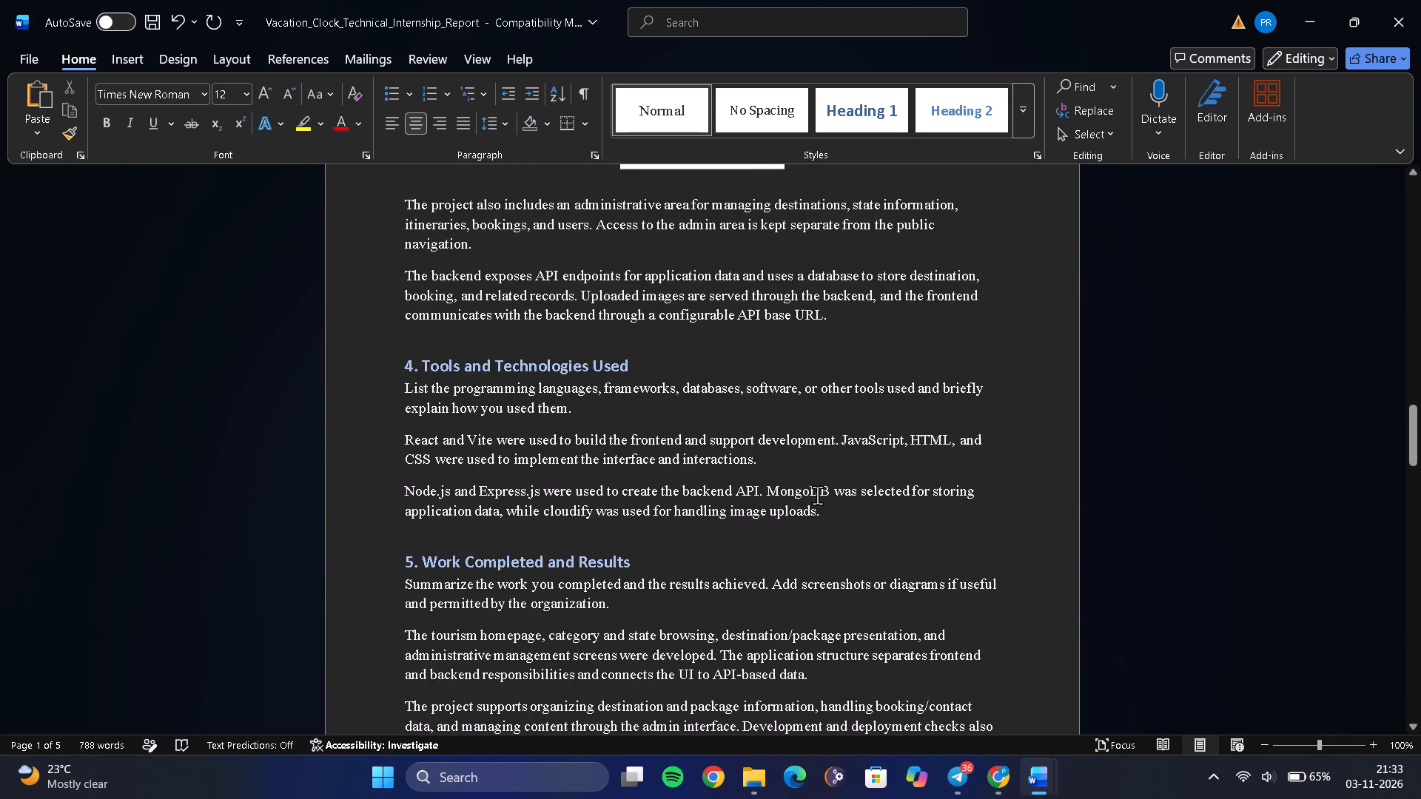
scroll(817, 495, down, 9)
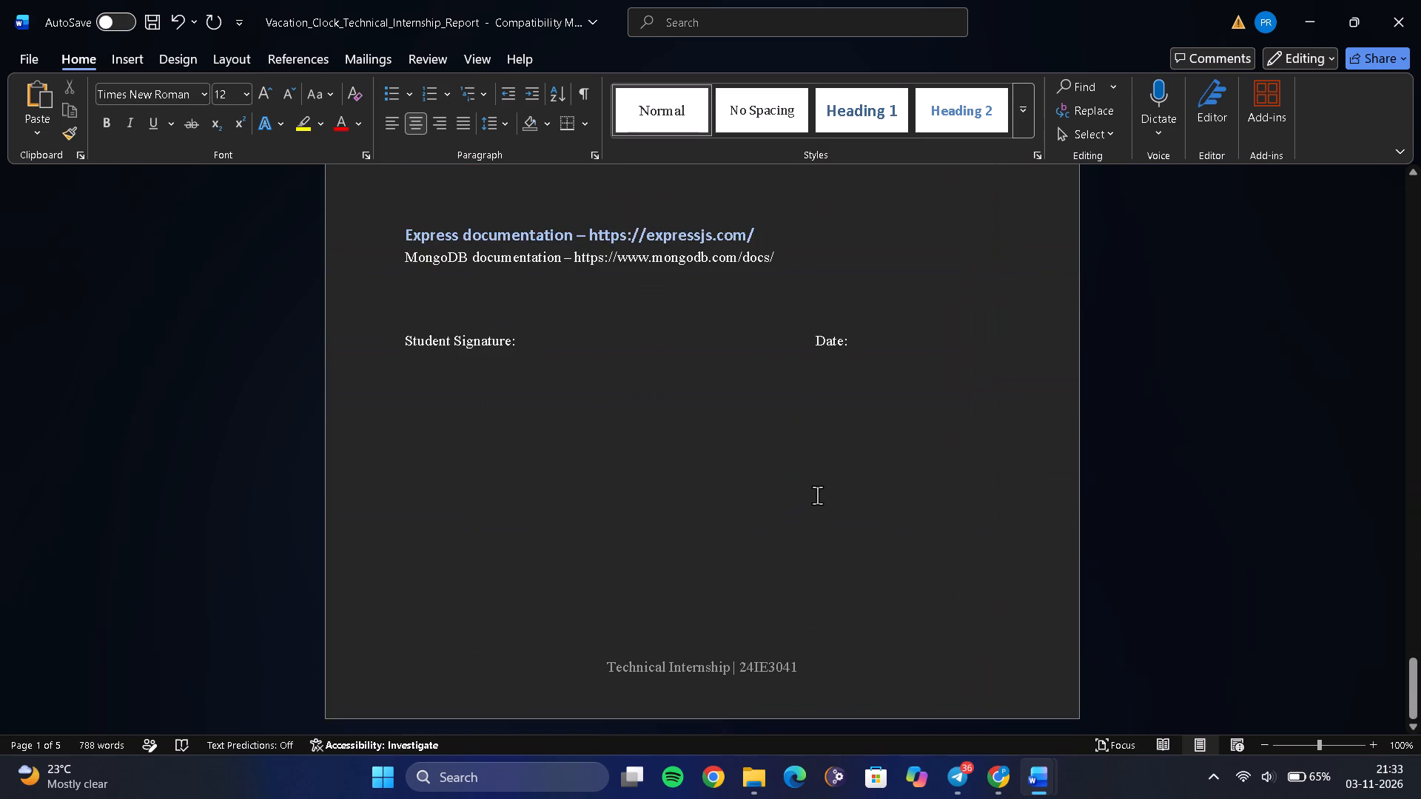
scroll(817, 495, up, 1)
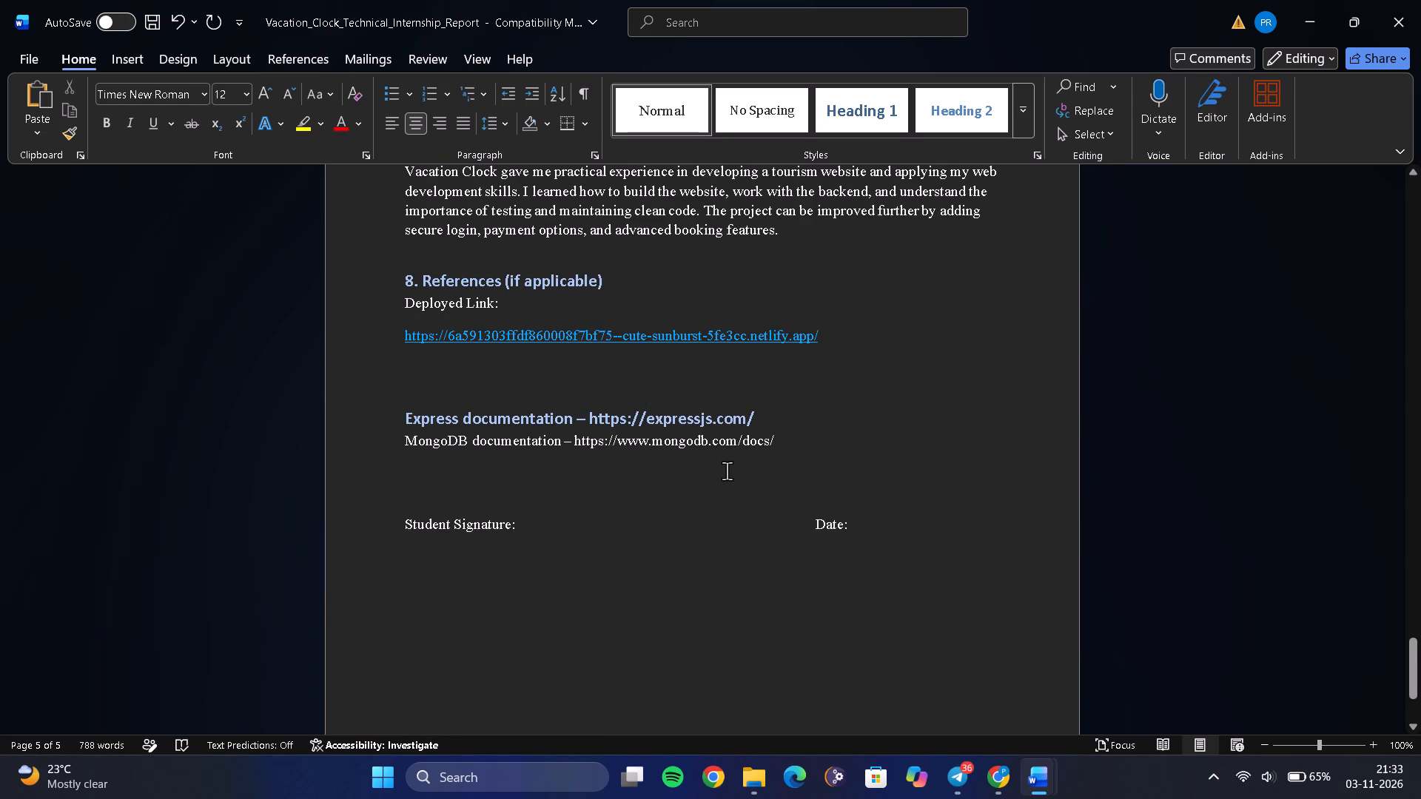
scroll(727, 471, up, 4)
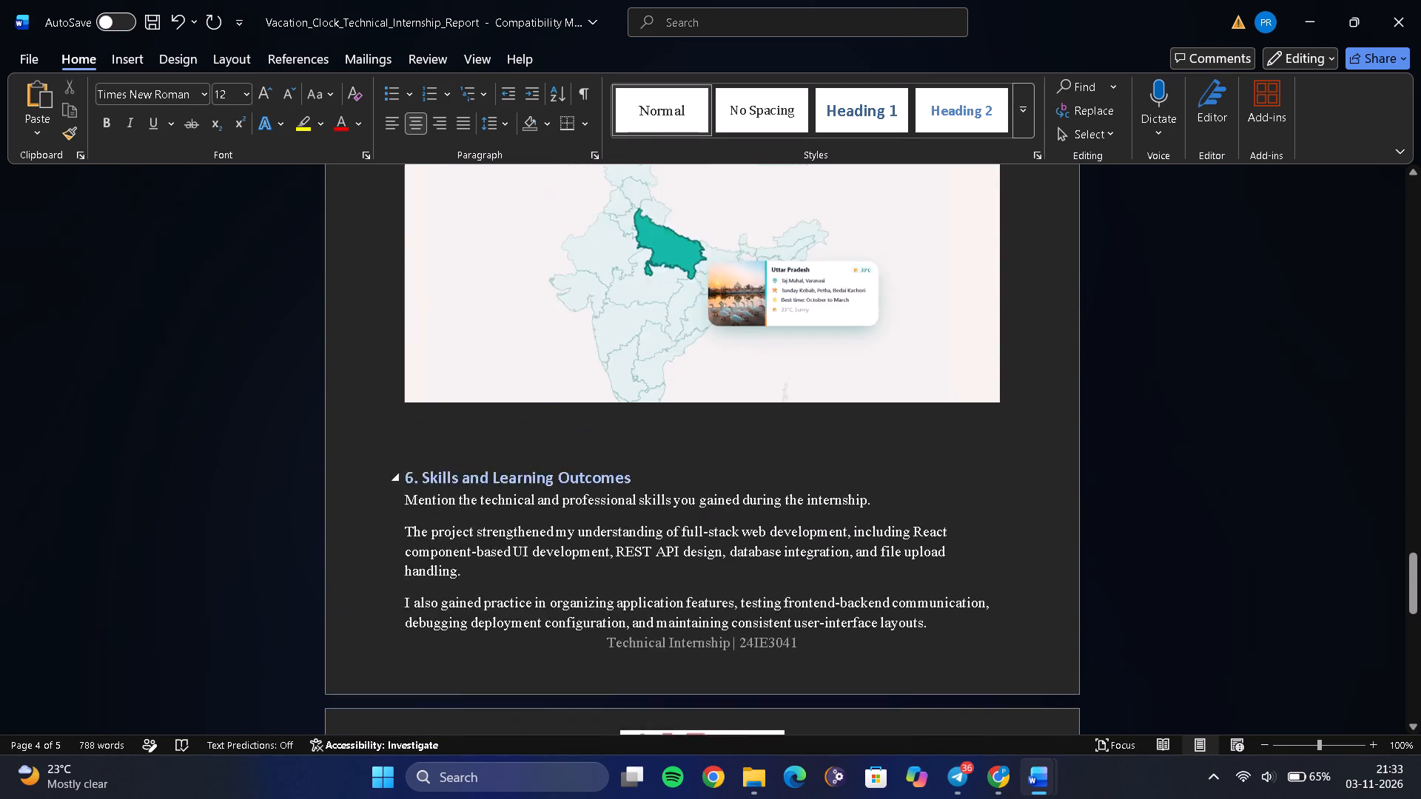
scroll(727, 471, up, 3)
scroll(727, 471, down, 3)
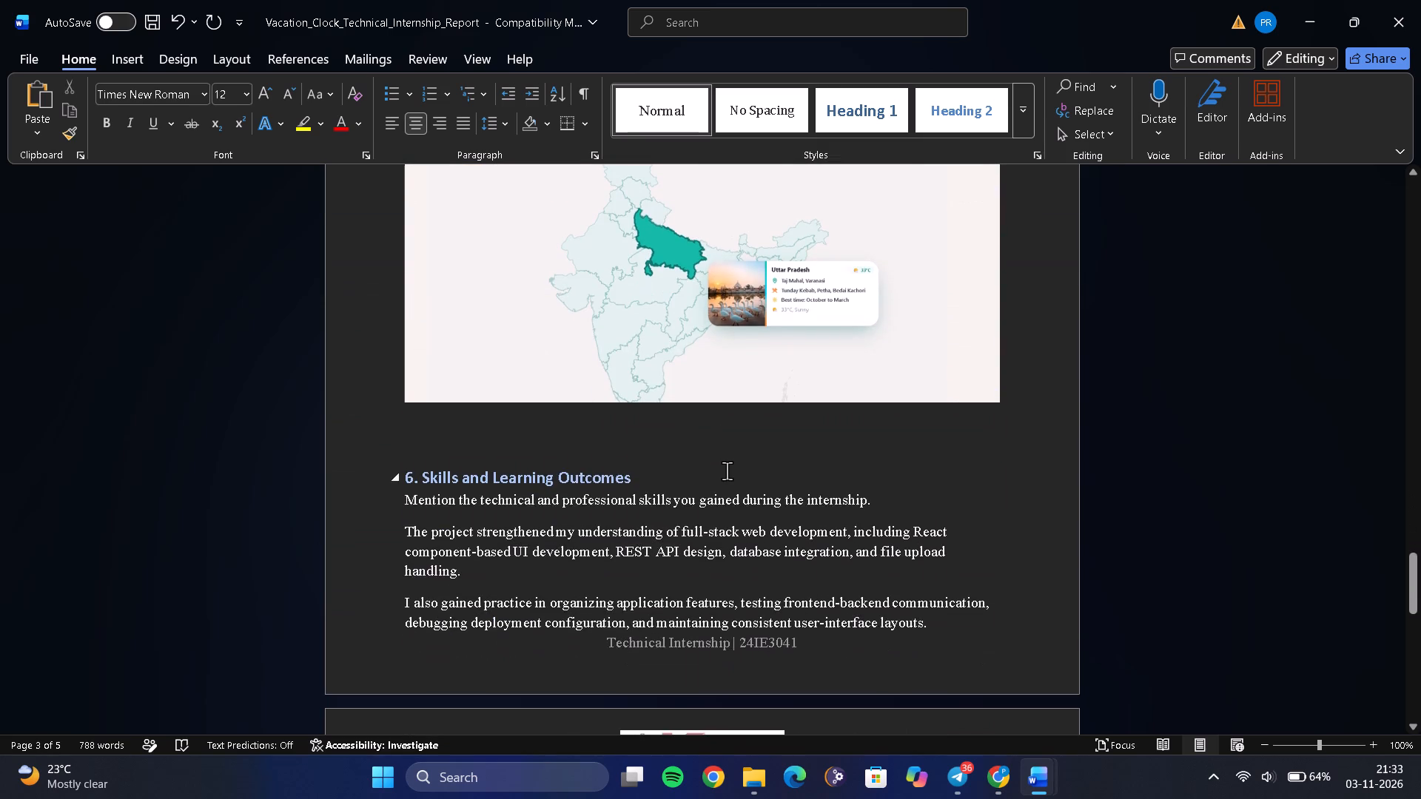
scroll(727, 471, up, 4)
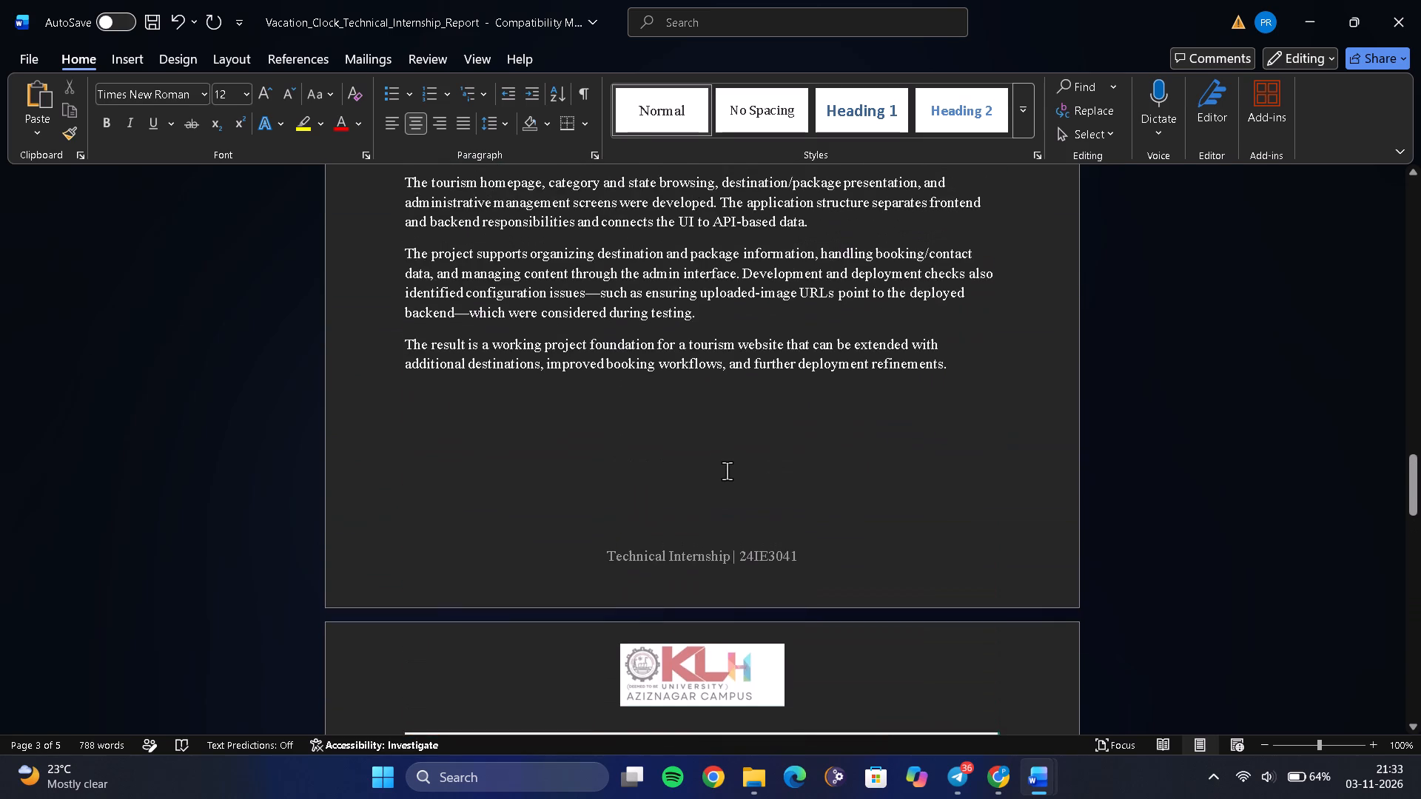
scroll(727, 471, up, 2)
scroll(727, 471, down, 7)
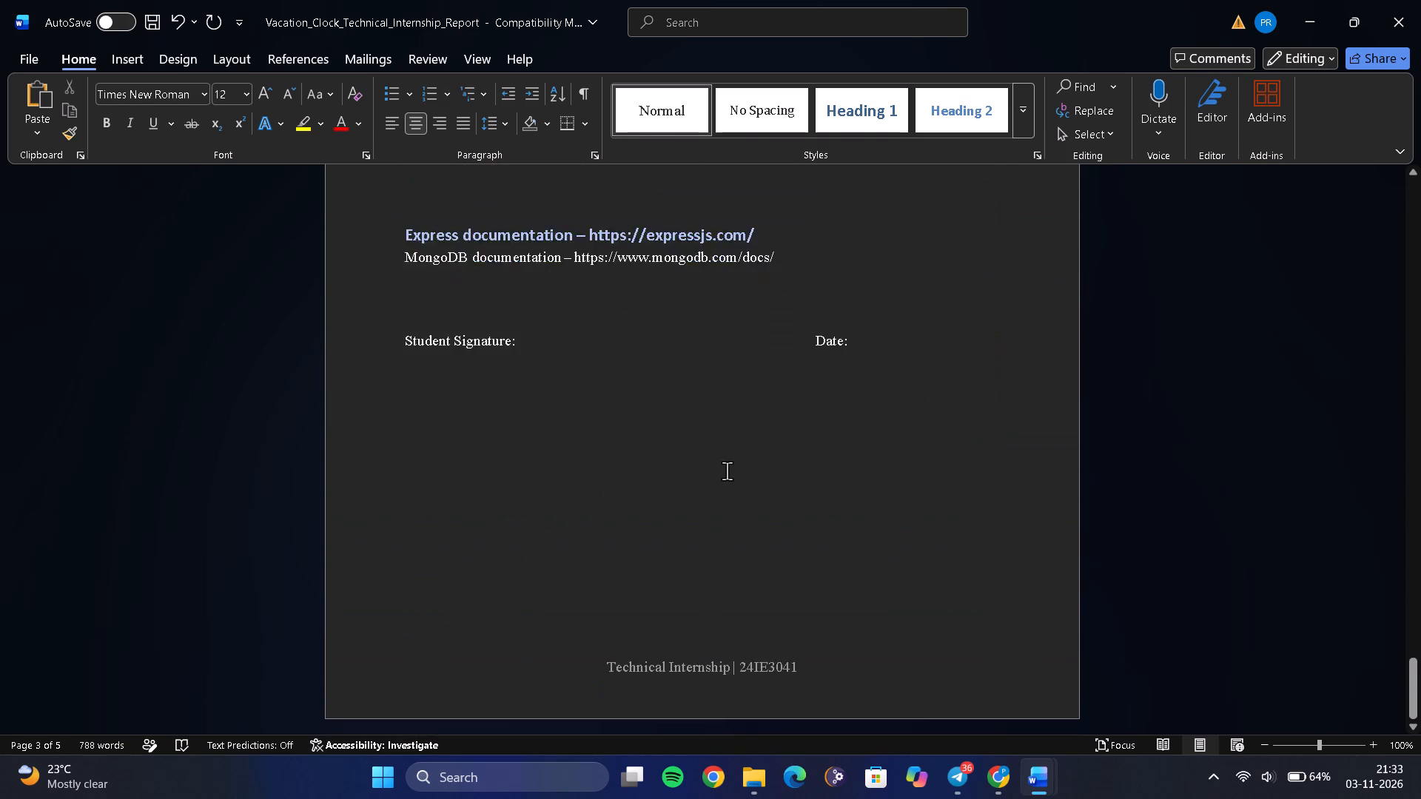
scroll(727, 471, up, 2)
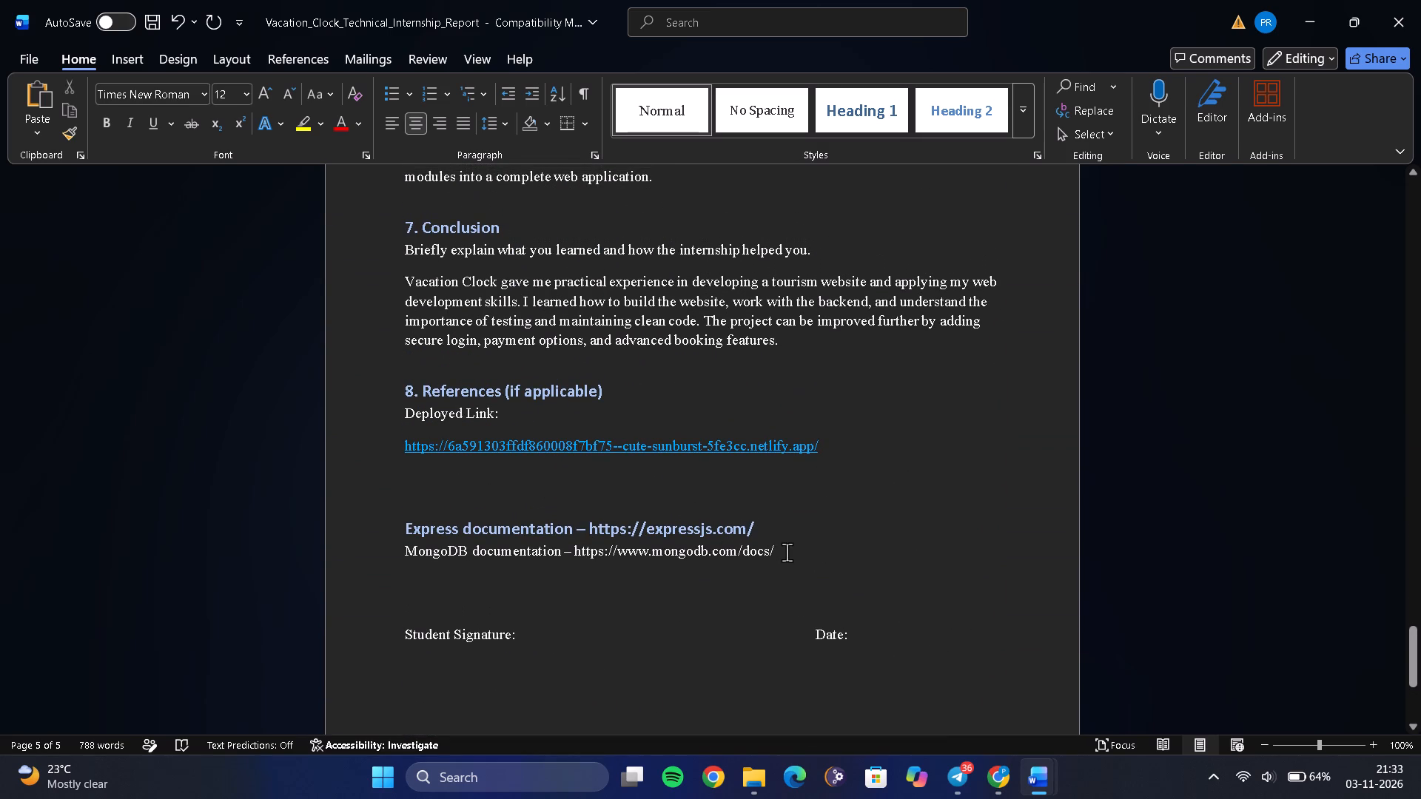
Save the internship report document.
click(788, 549)
key(ctrl+s)
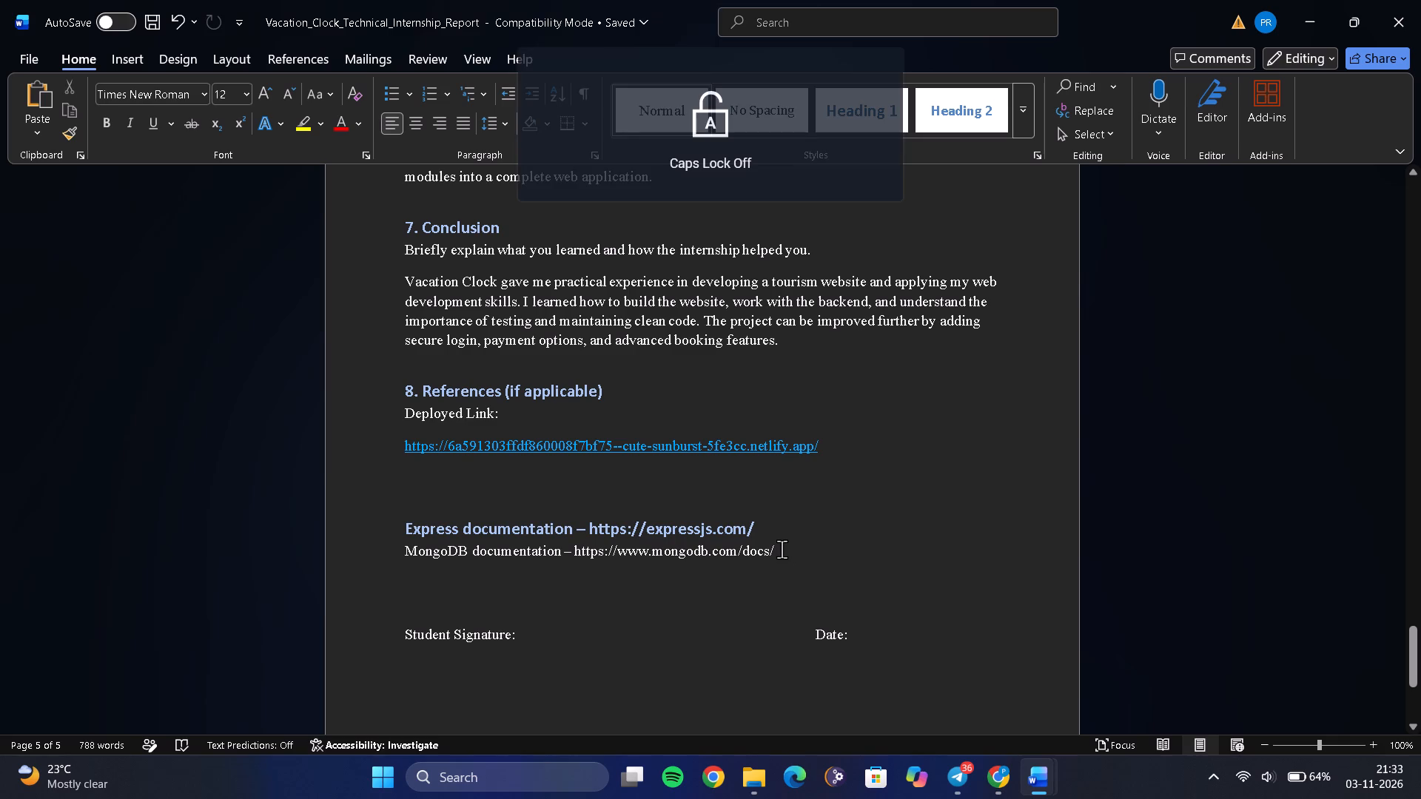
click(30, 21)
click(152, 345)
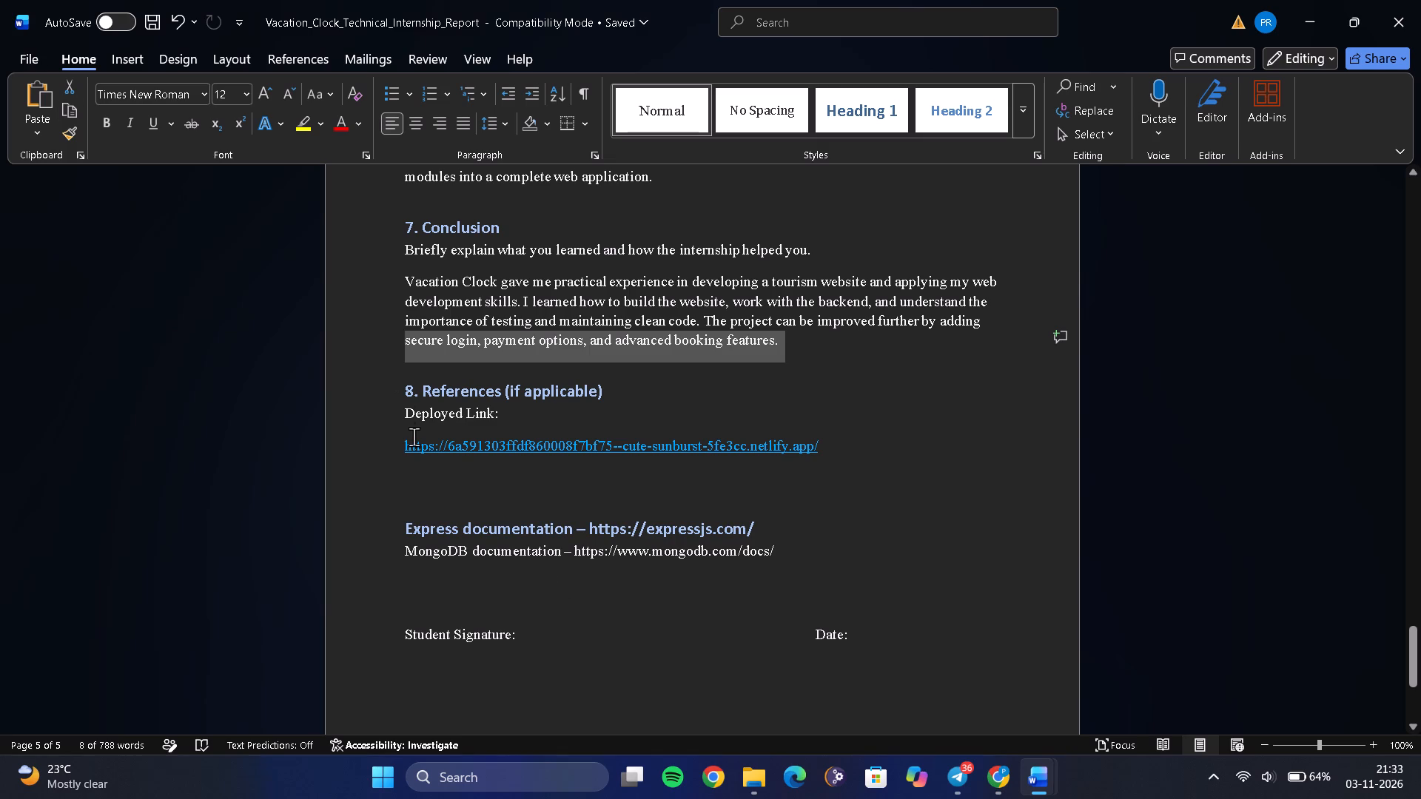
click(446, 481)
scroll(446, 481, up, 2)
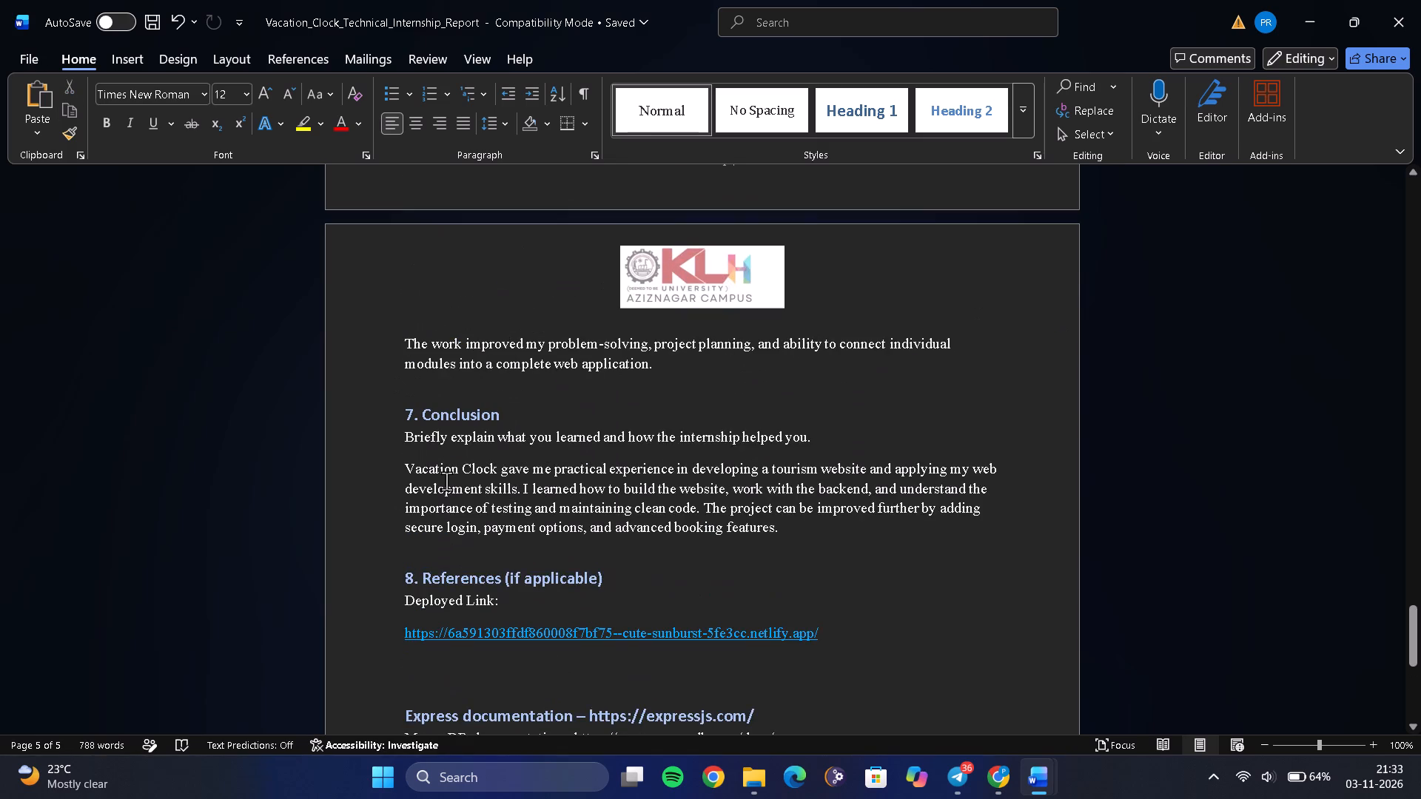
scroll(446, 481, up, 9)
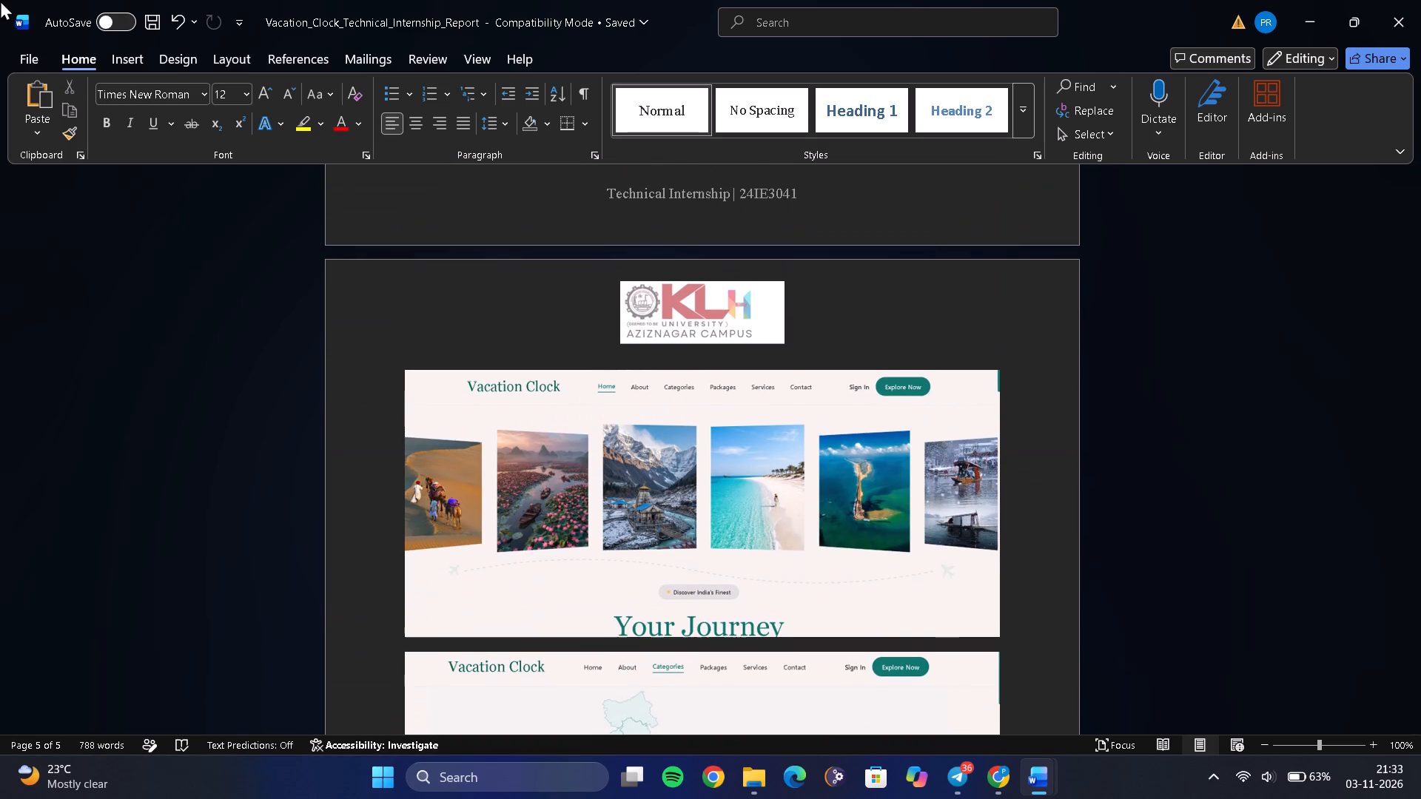
Start saving a copy of the report in PDF format and browse for its save location.
click(27, 55)
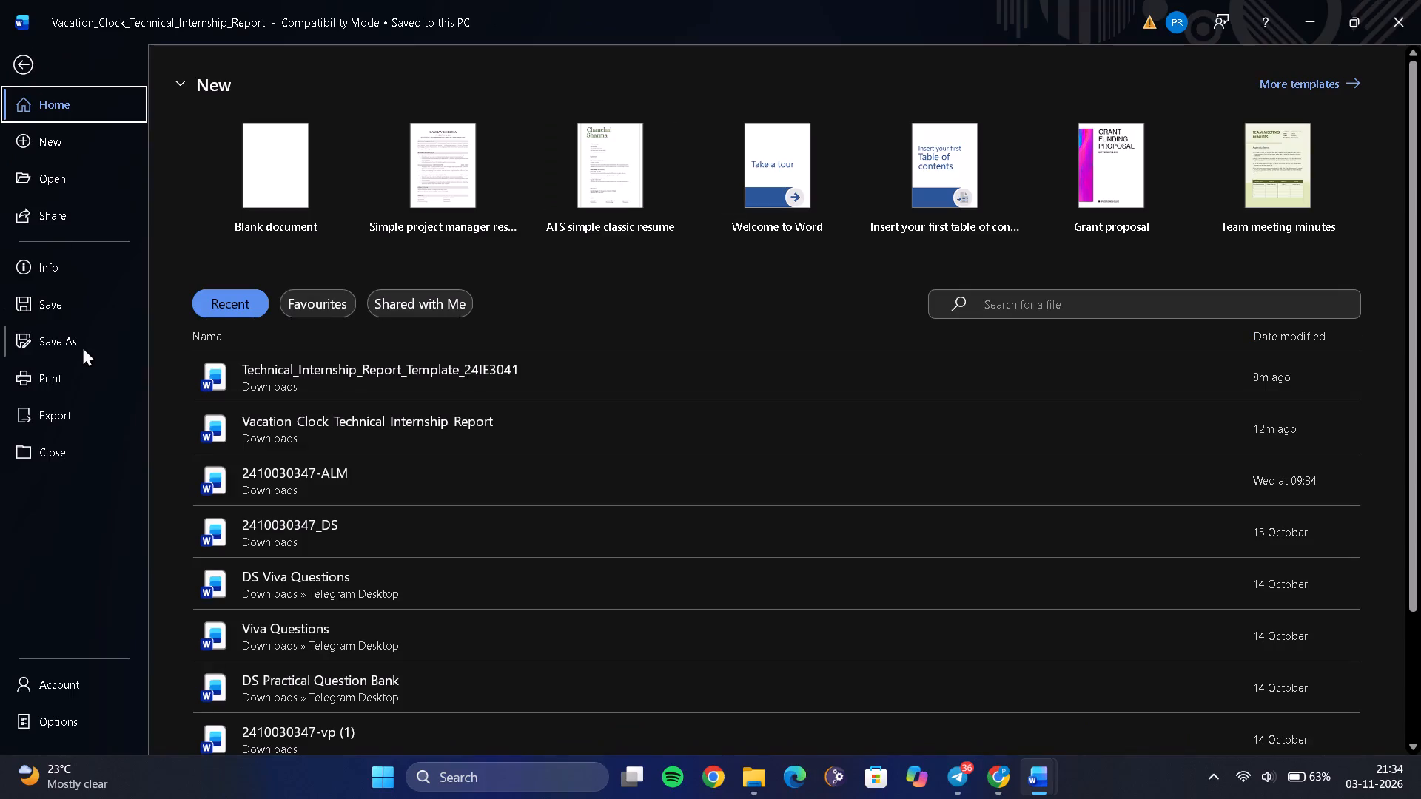
click(70, 337)
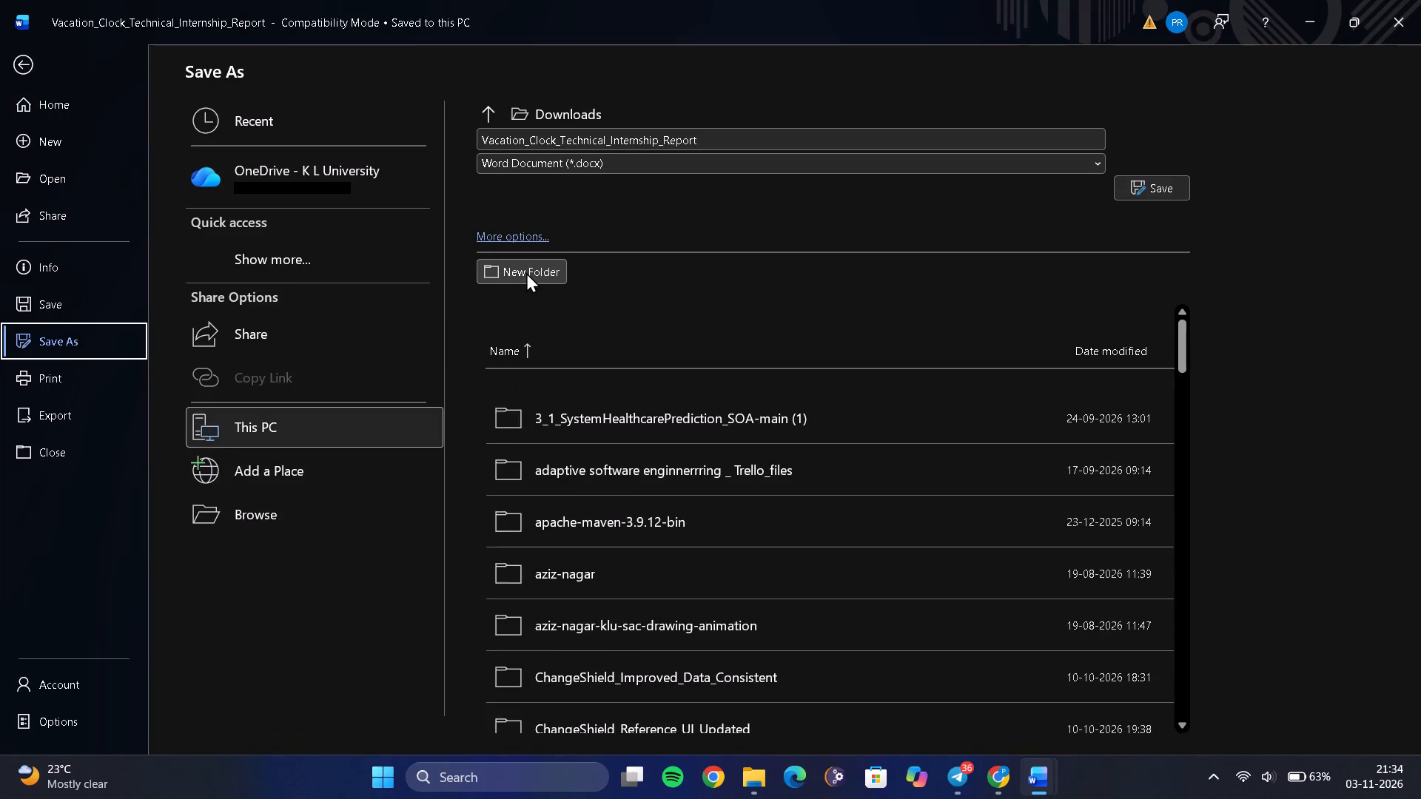
click(552, 162)
click(528, 320)
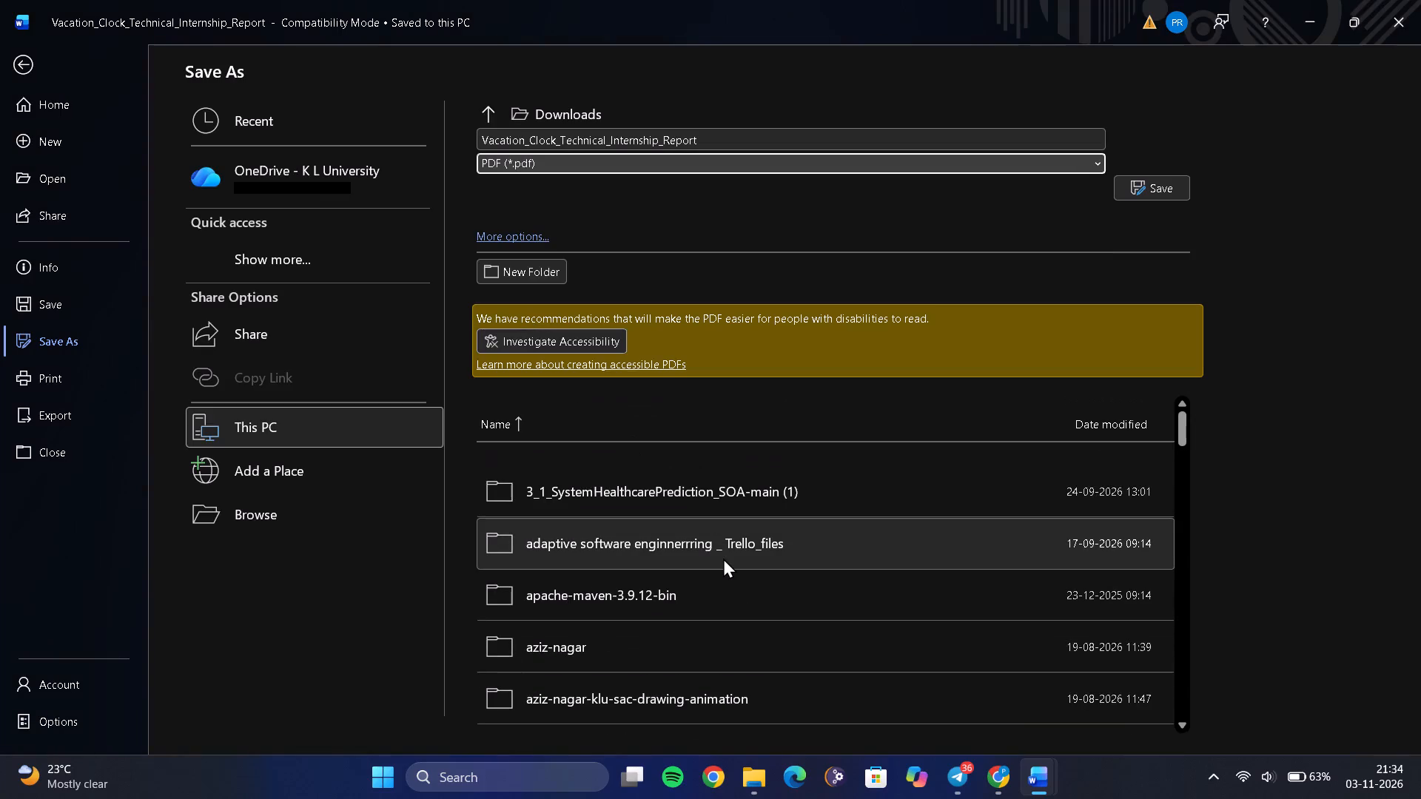
click(310, 513)
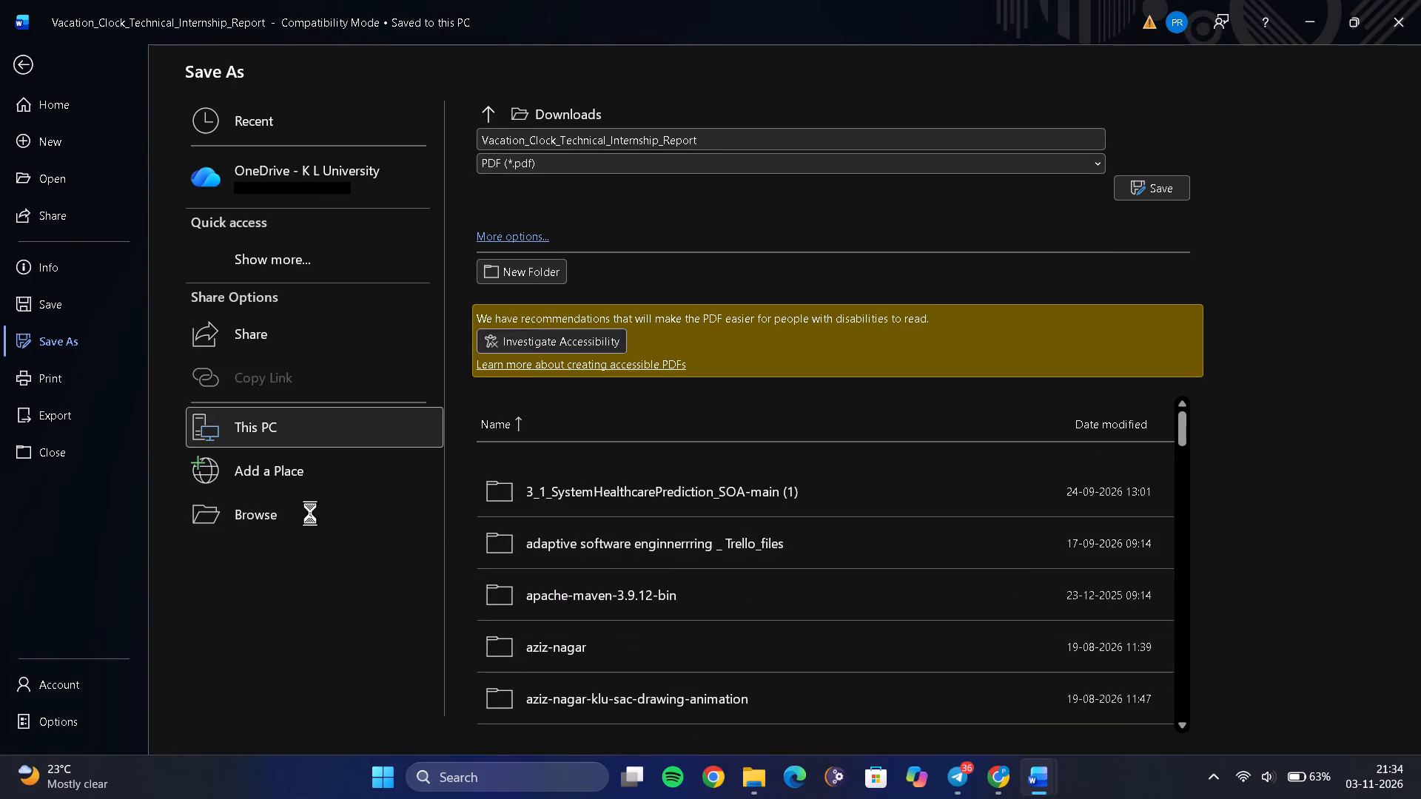
Look through the available folders for a location to save the PDF copy of the internship report.
scroll(85, 234, down, 1)
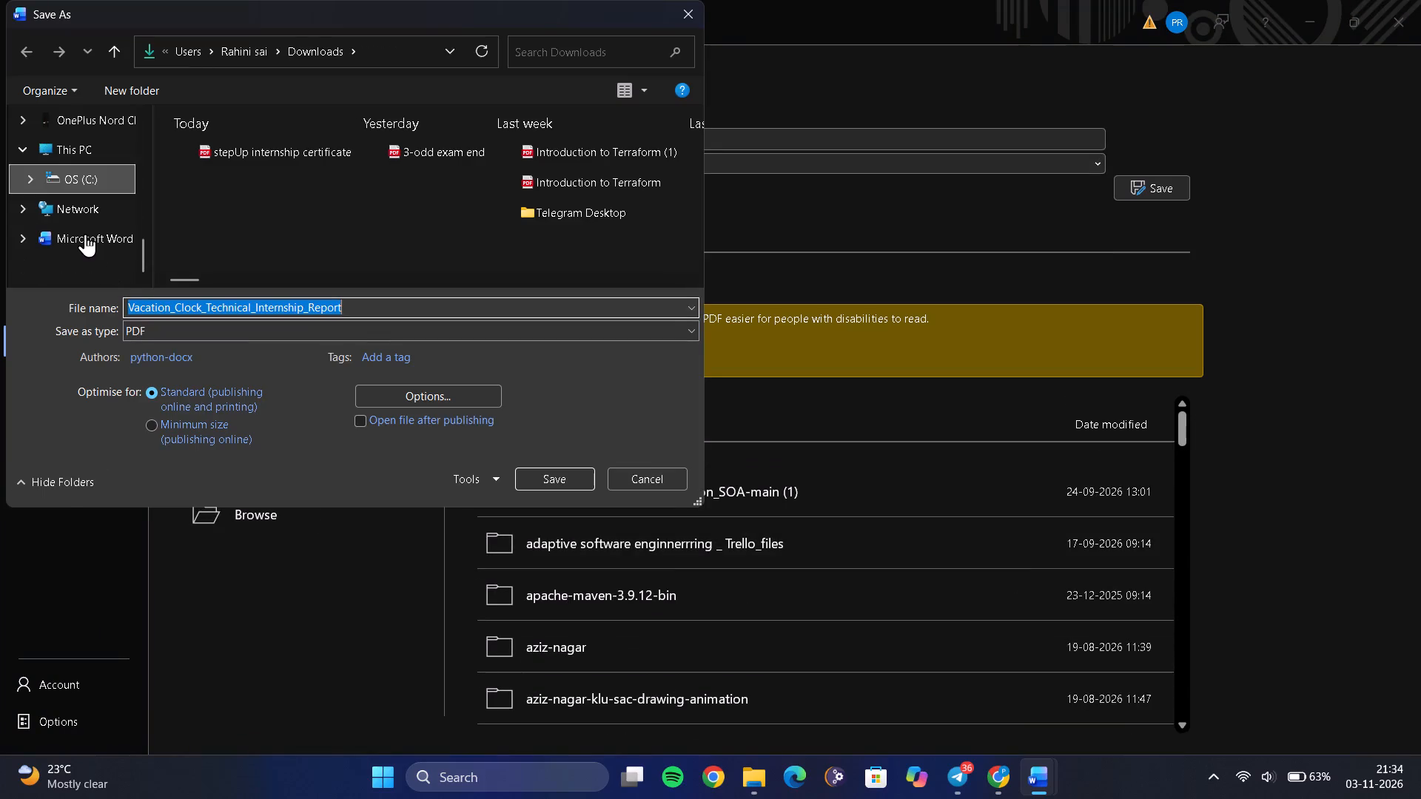
scroll(85, 234, down, 1)
scroll(86, 189, up, 2)
scroll(89, 223, down, 1)
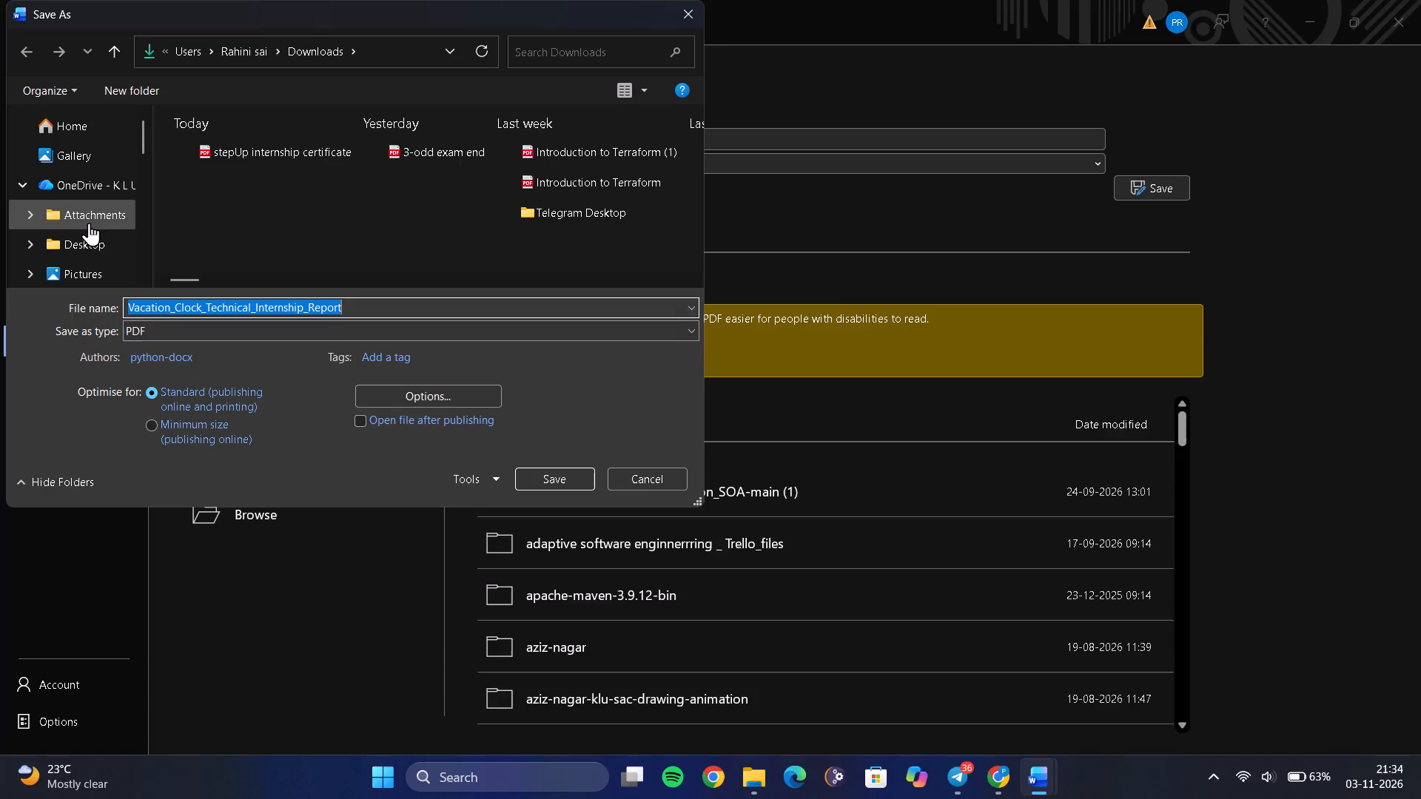
scroll(89, 223, down, 2)
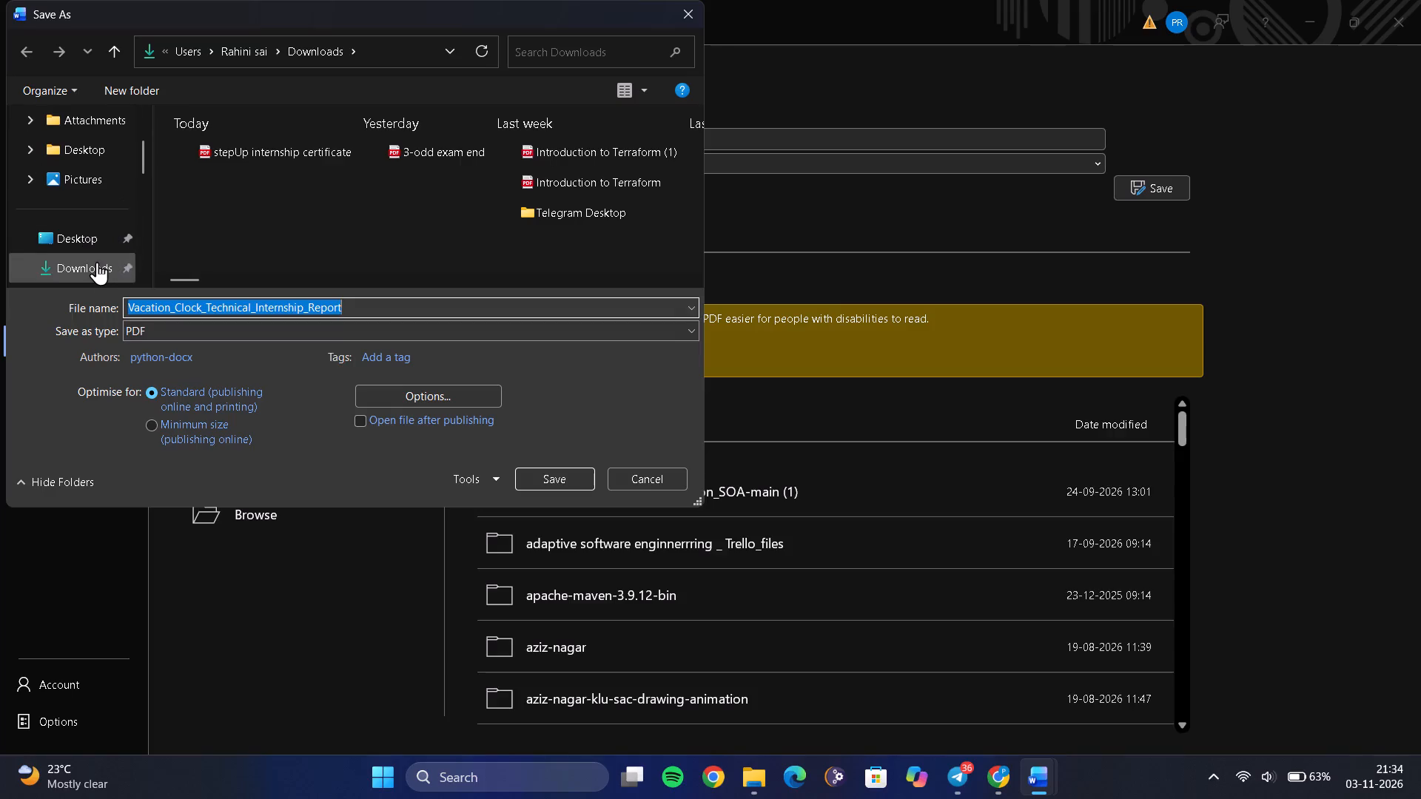
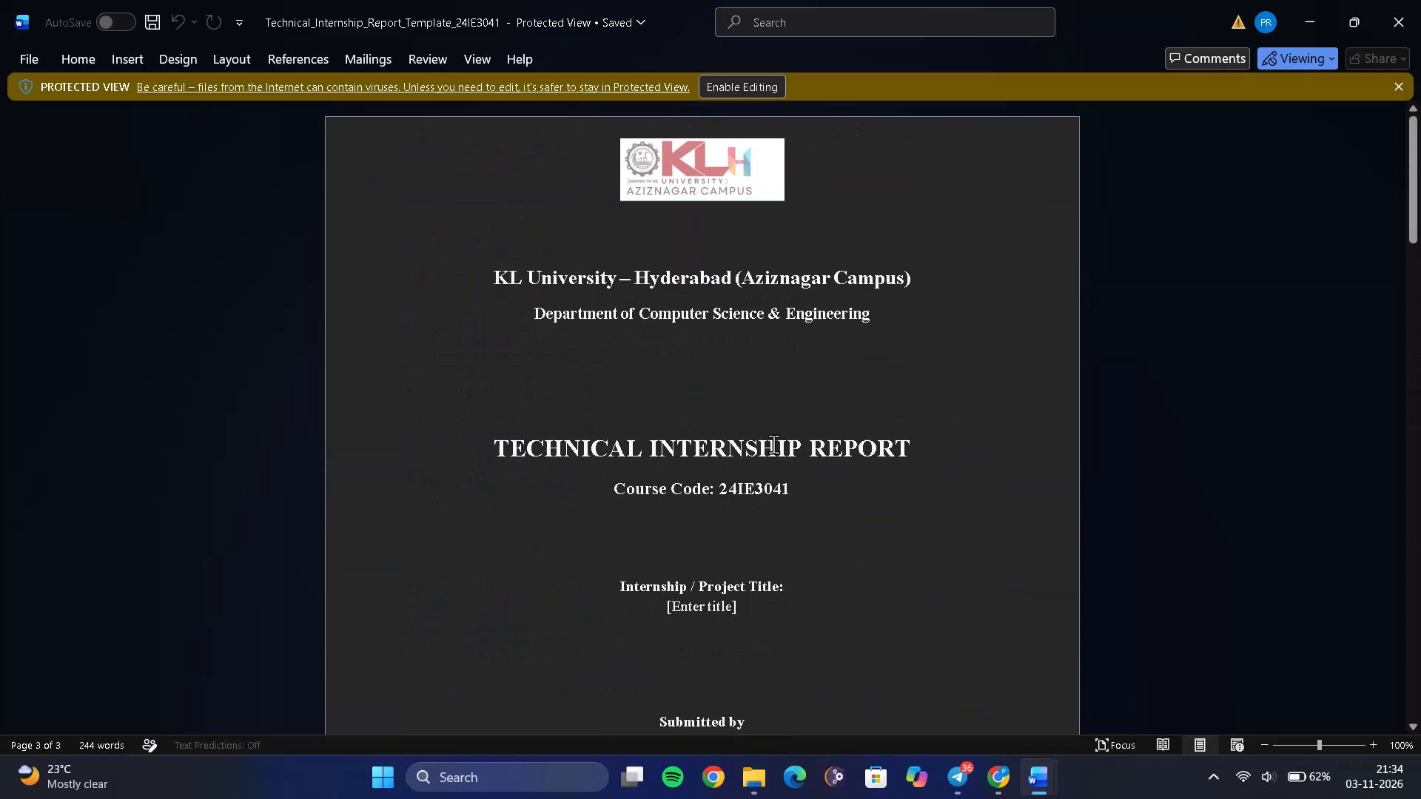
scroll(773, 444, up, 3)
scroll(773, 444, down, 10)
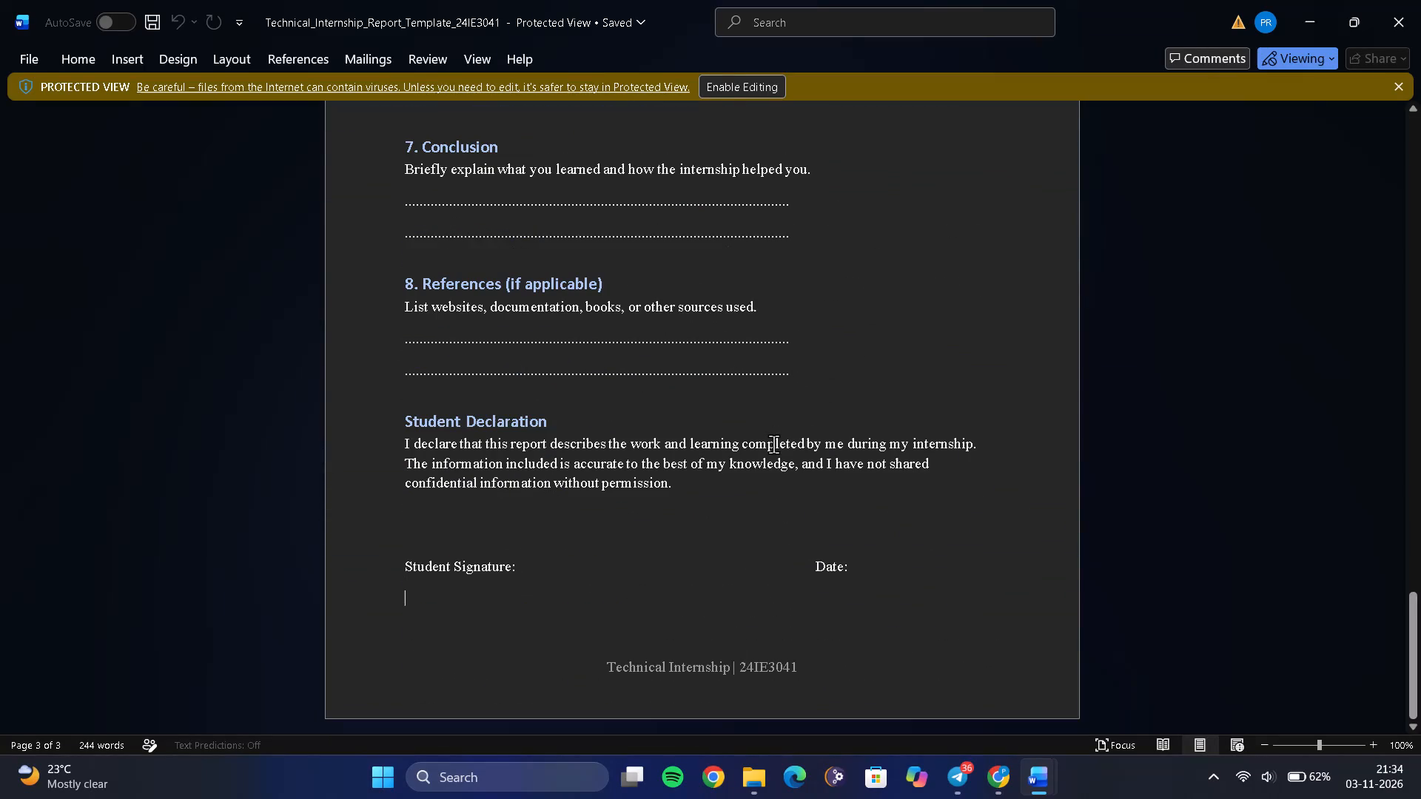
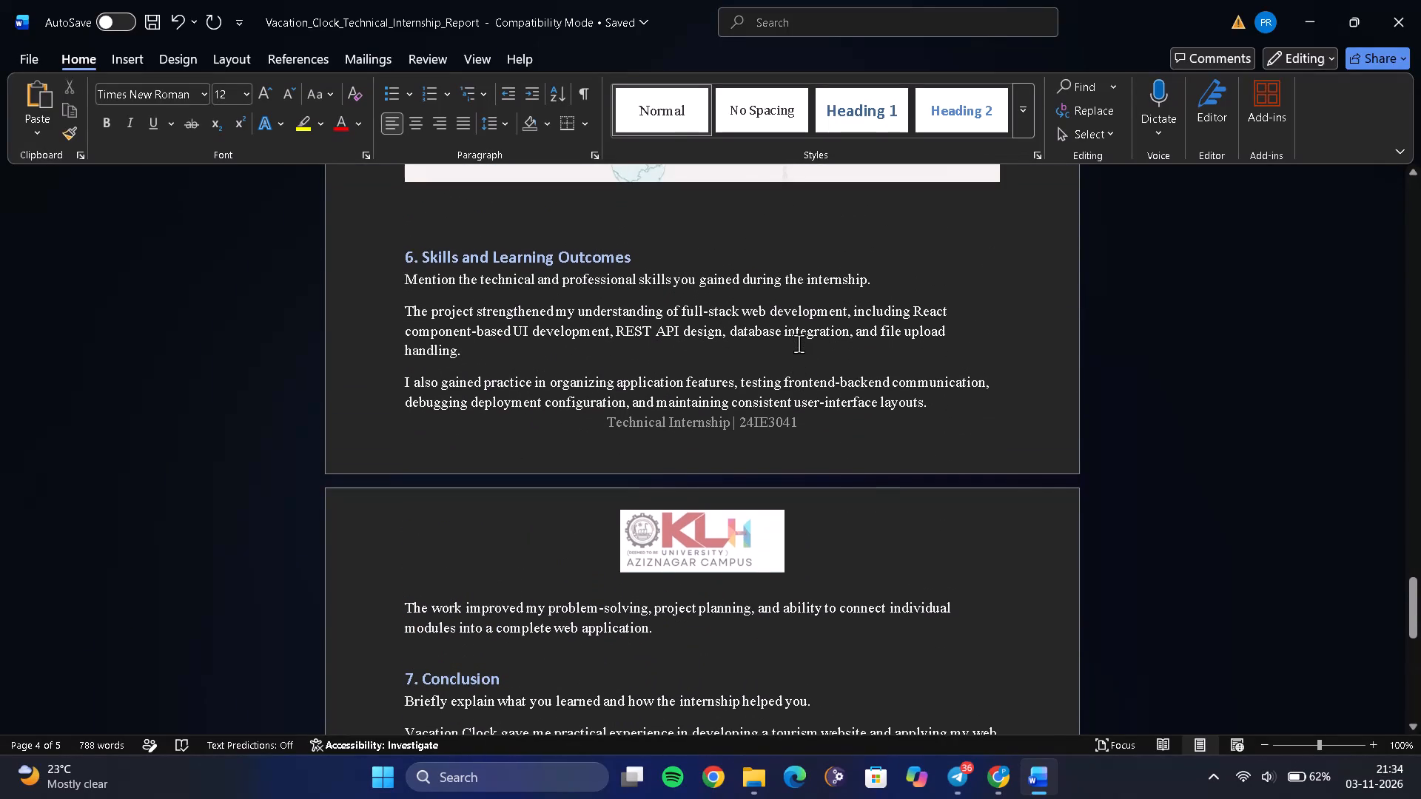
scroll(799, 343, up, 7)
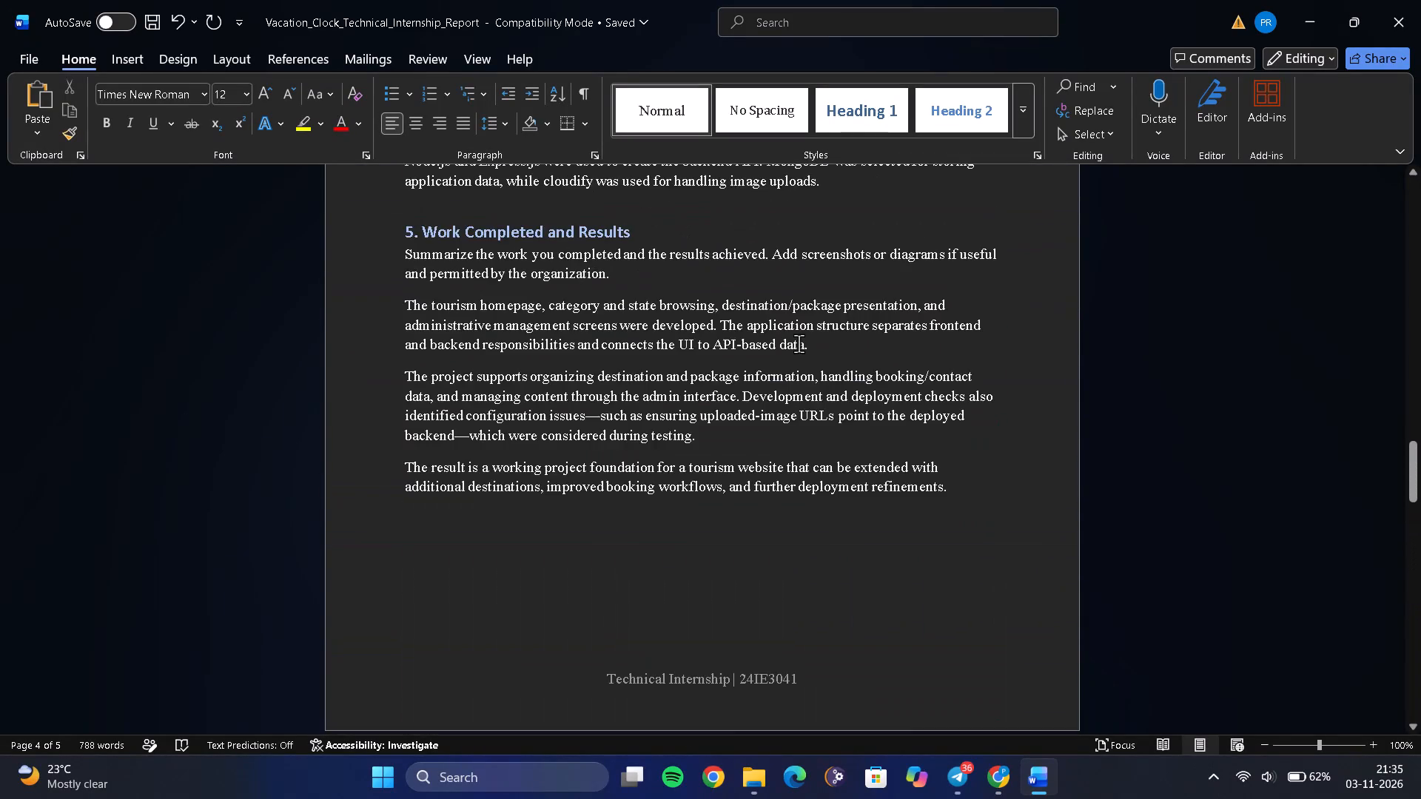
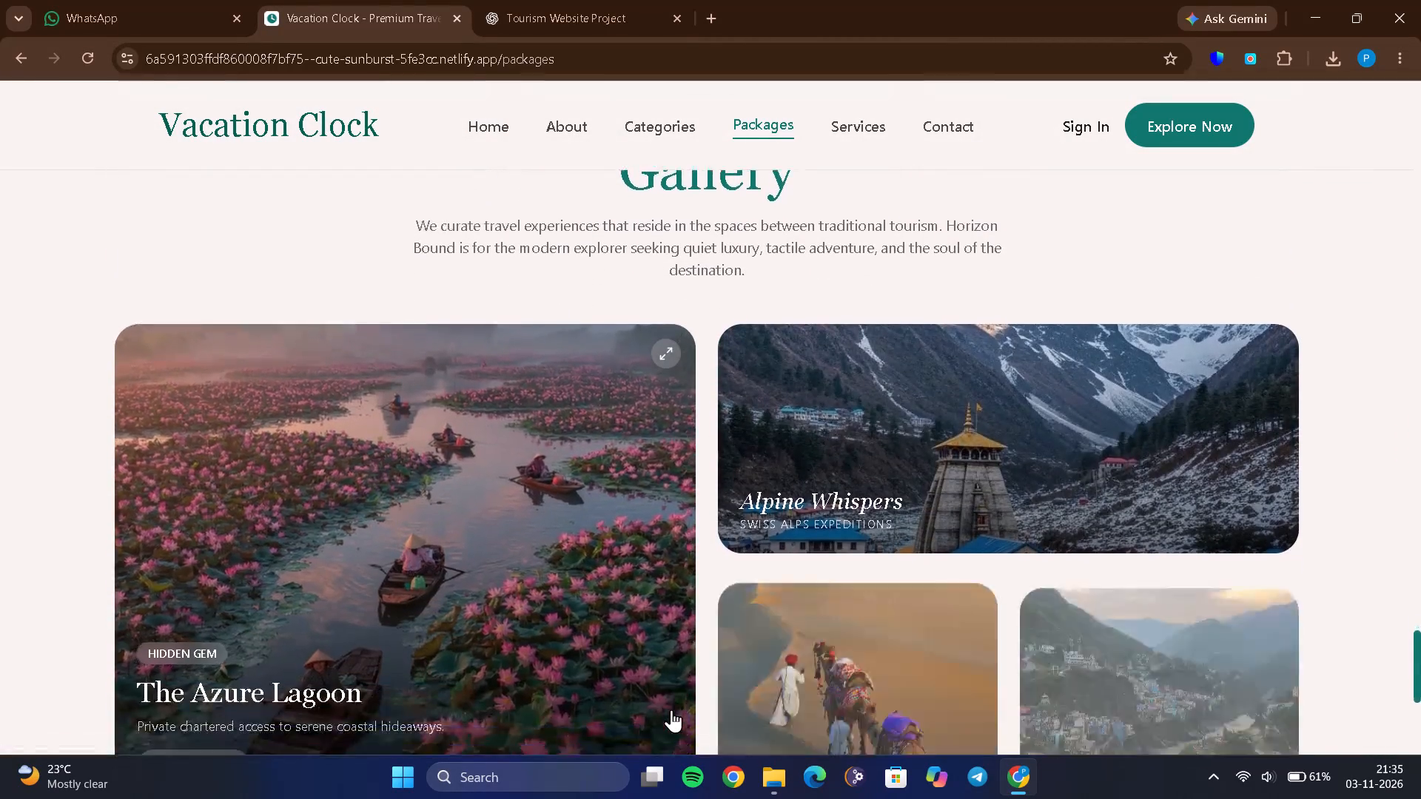
Browse the Packages page and open the Rajasthan destinations from the India map.
scroll(671, 709, down, 4)
scroll(671, 709, up, 19)
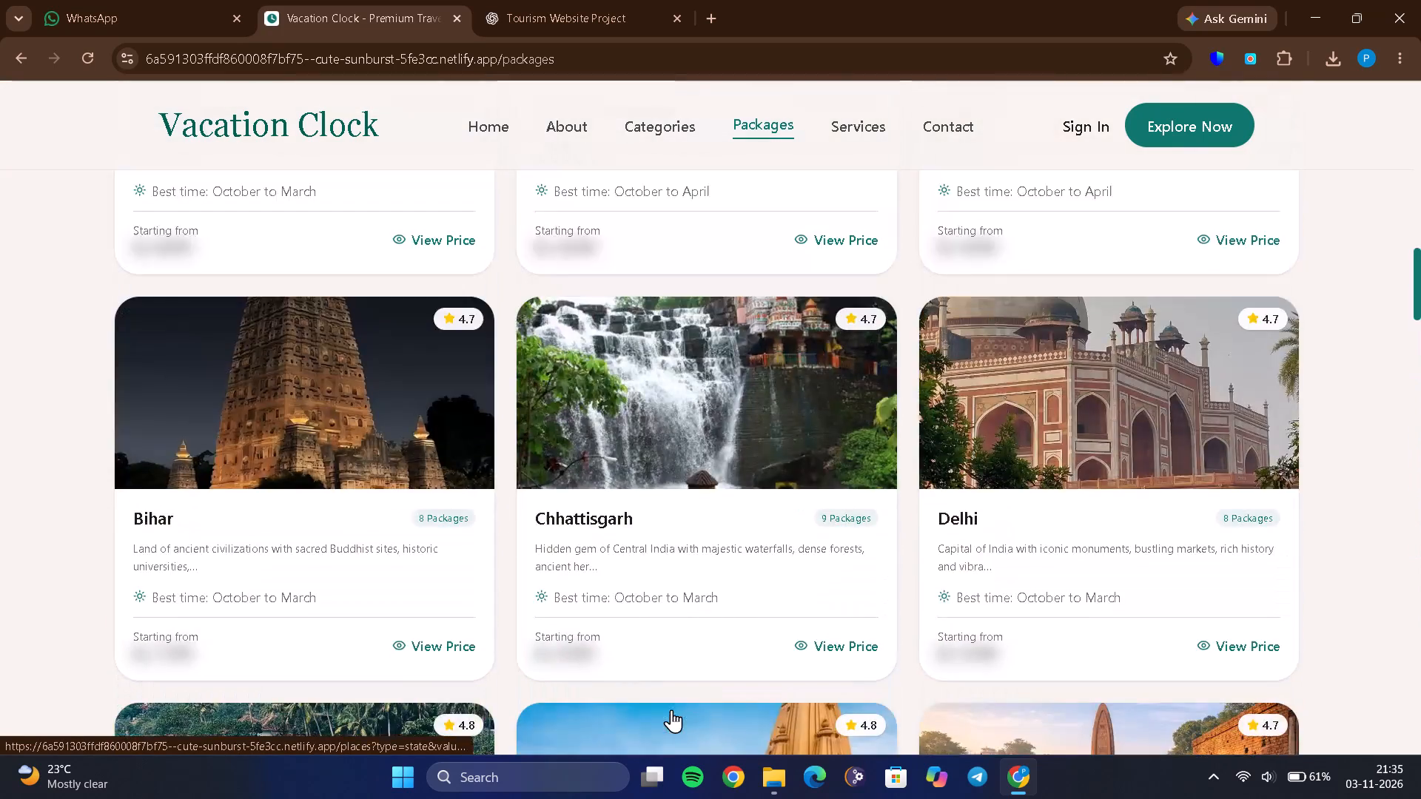
scroll(671, 709, up, 4)
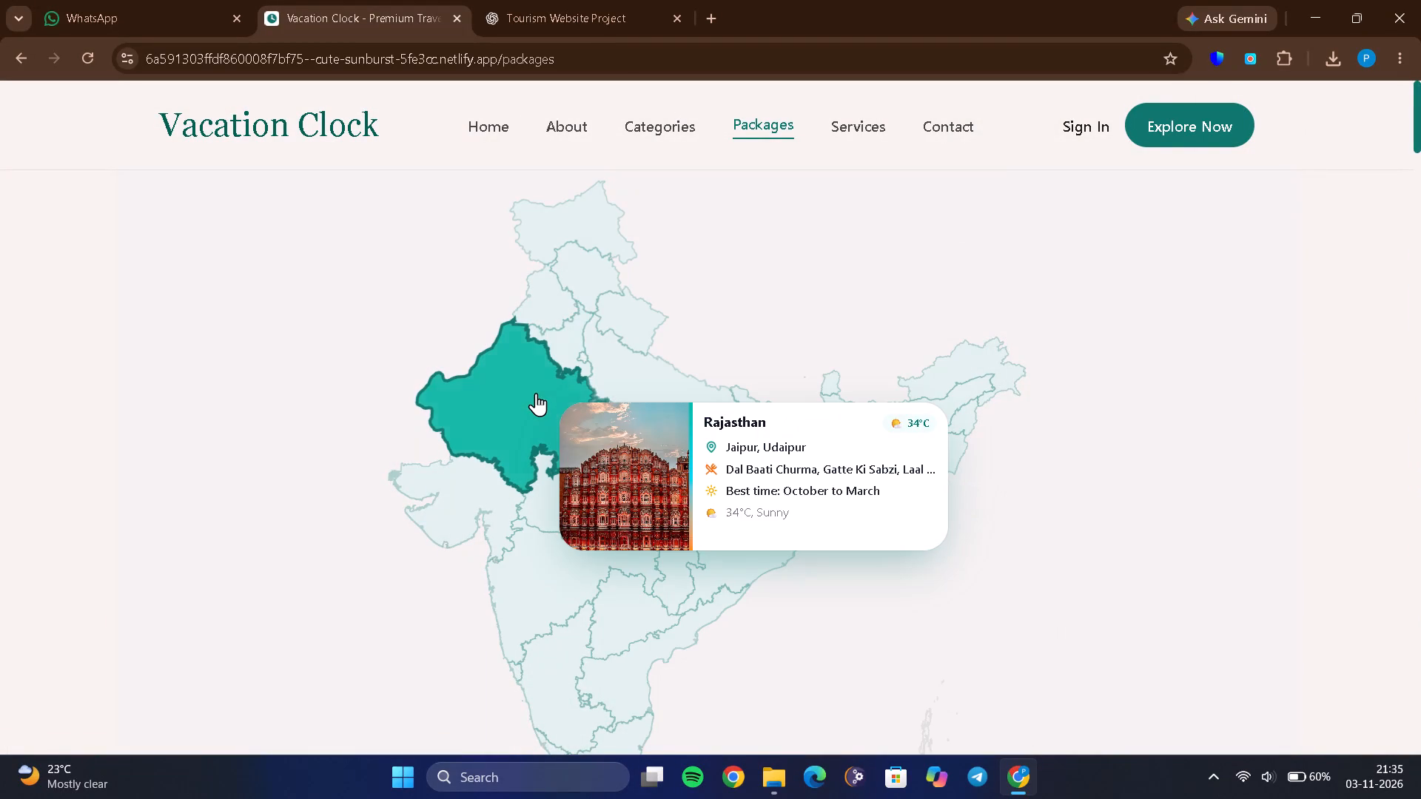
click(536, 393)
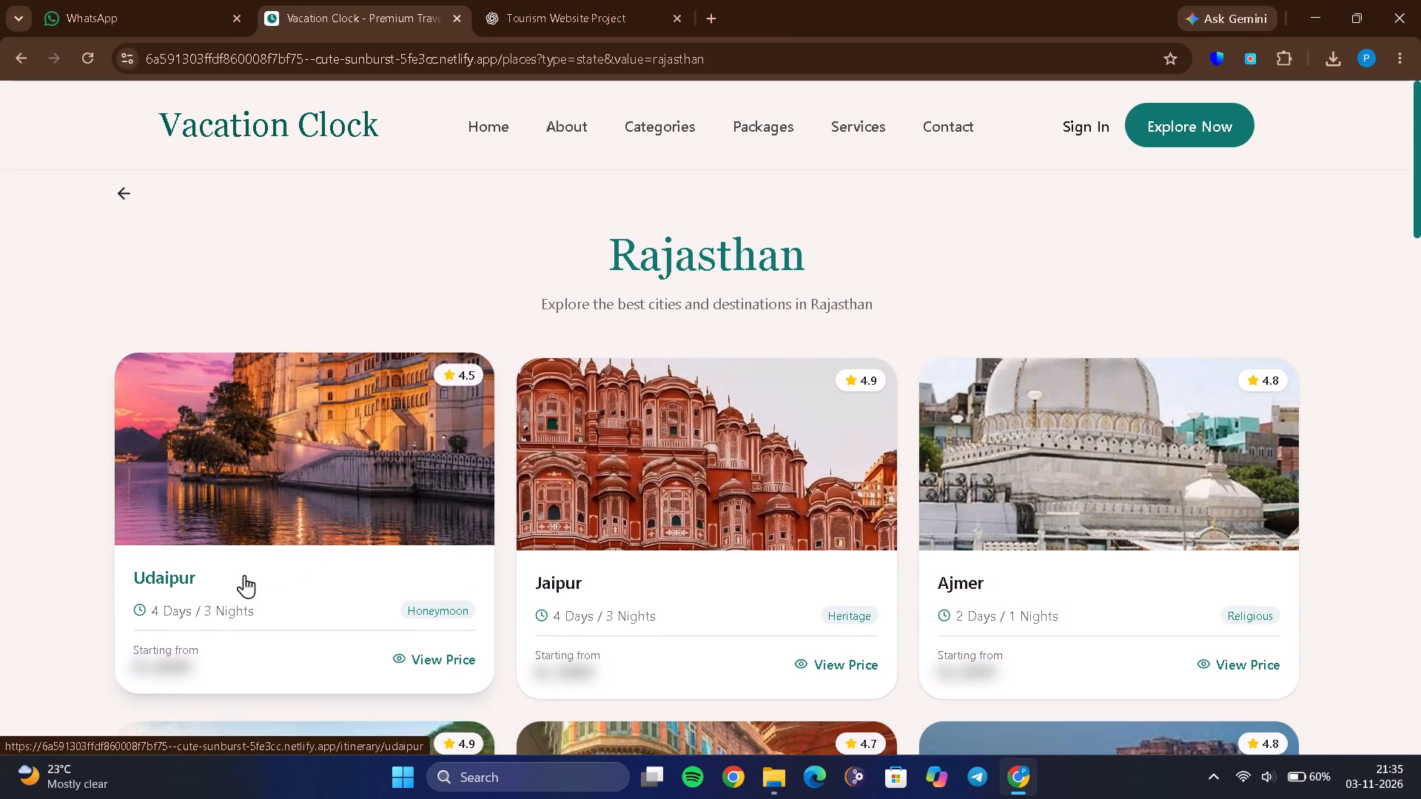
Open the Udaipur itinerary and examine its booking details and experience highlights.
click(170, 575)
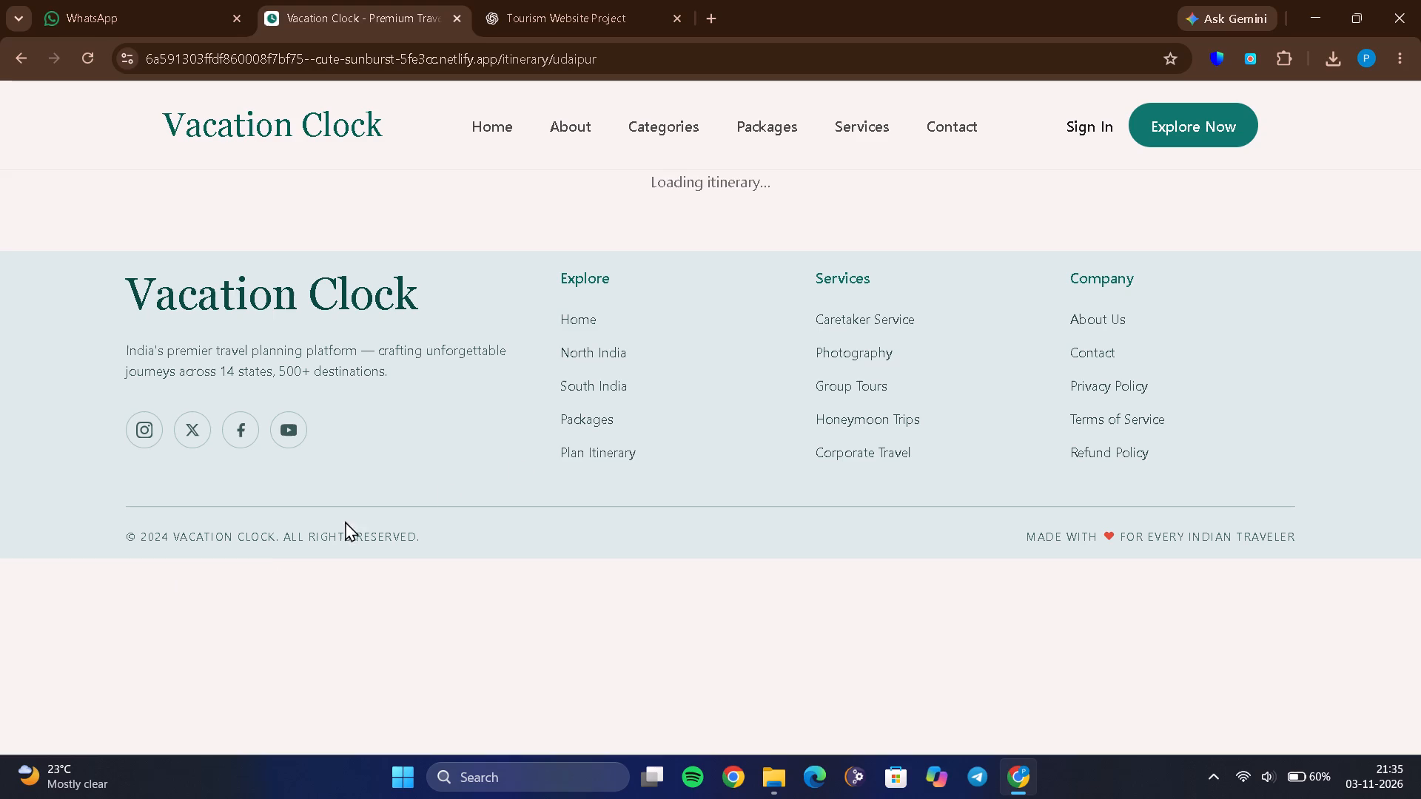
scroll(646, 487, up, 1)
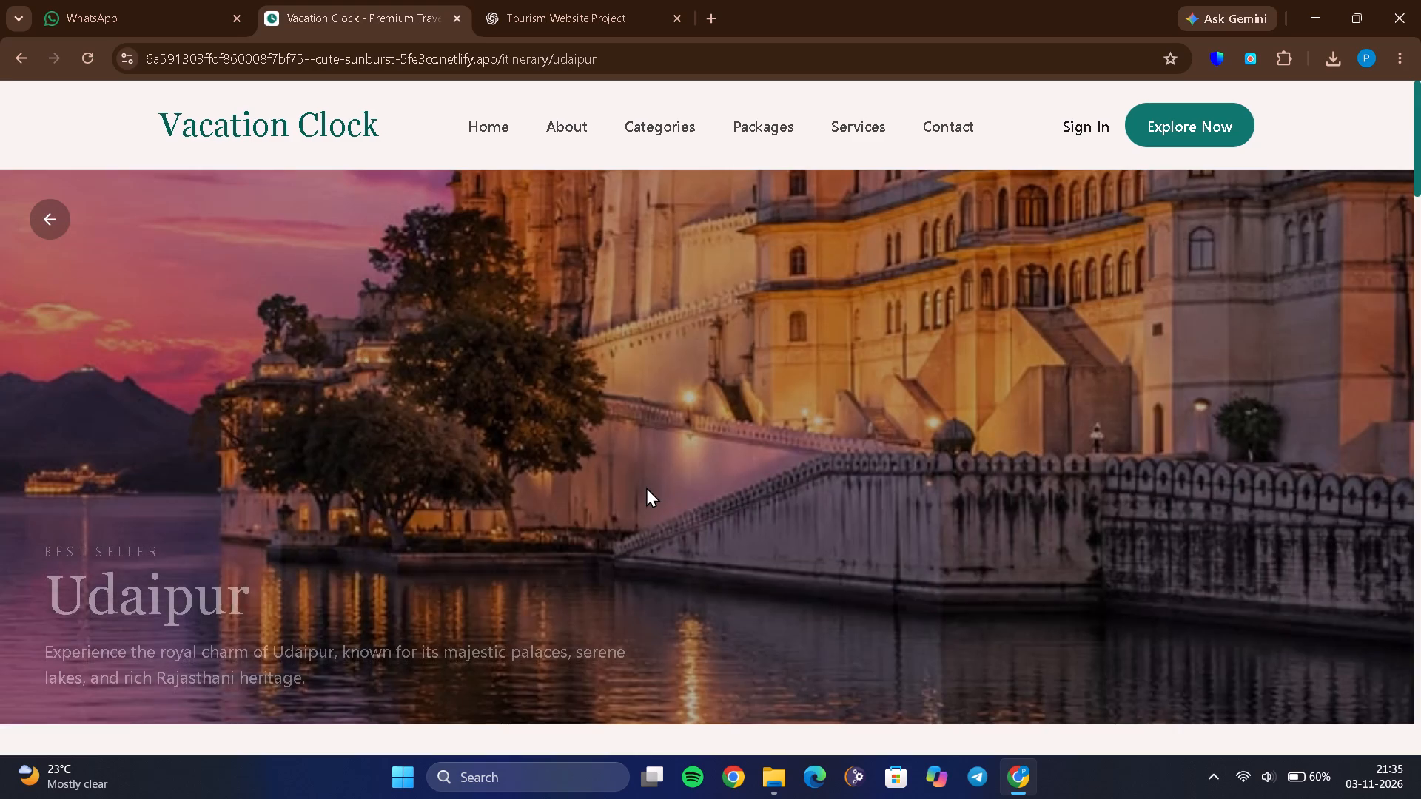
scroll(408, 533, down, 5)
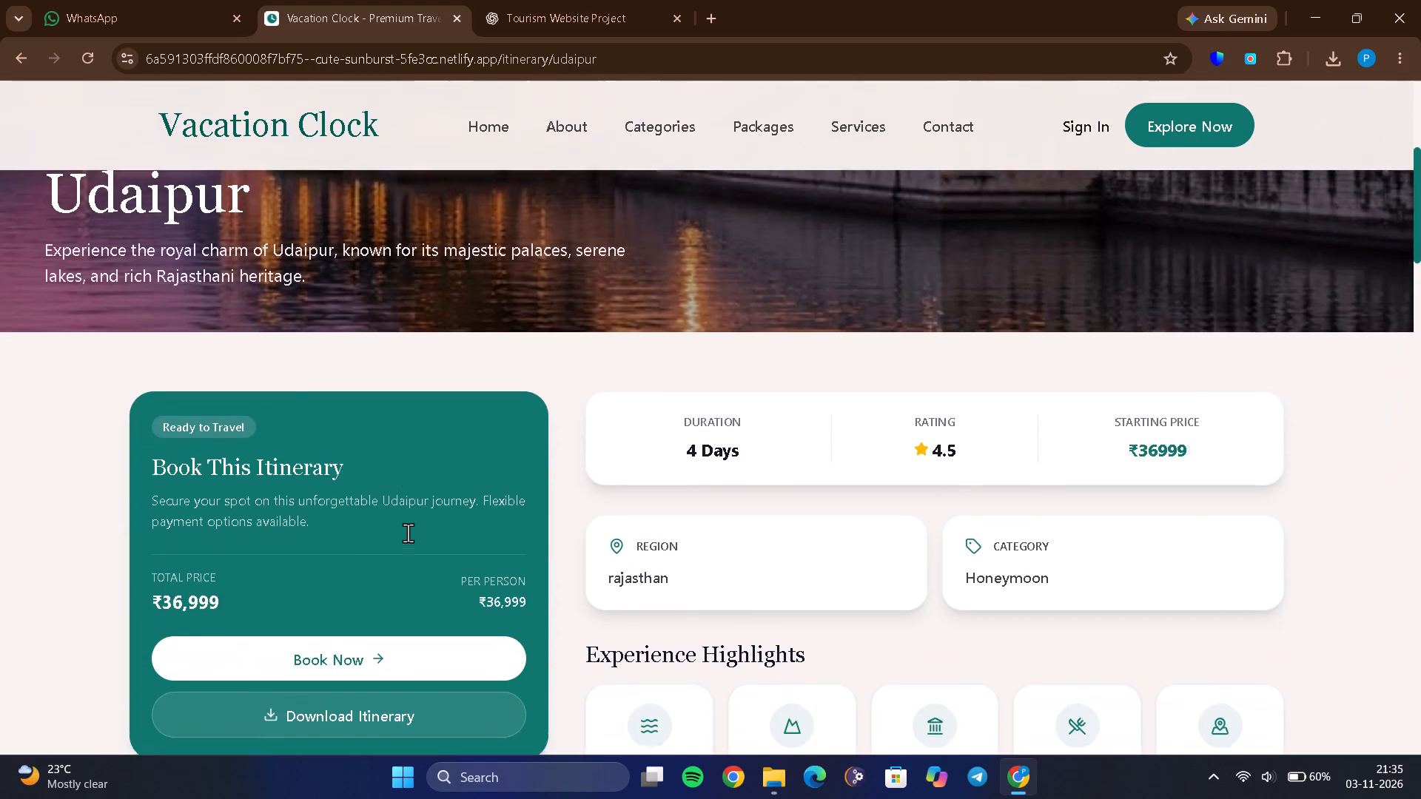